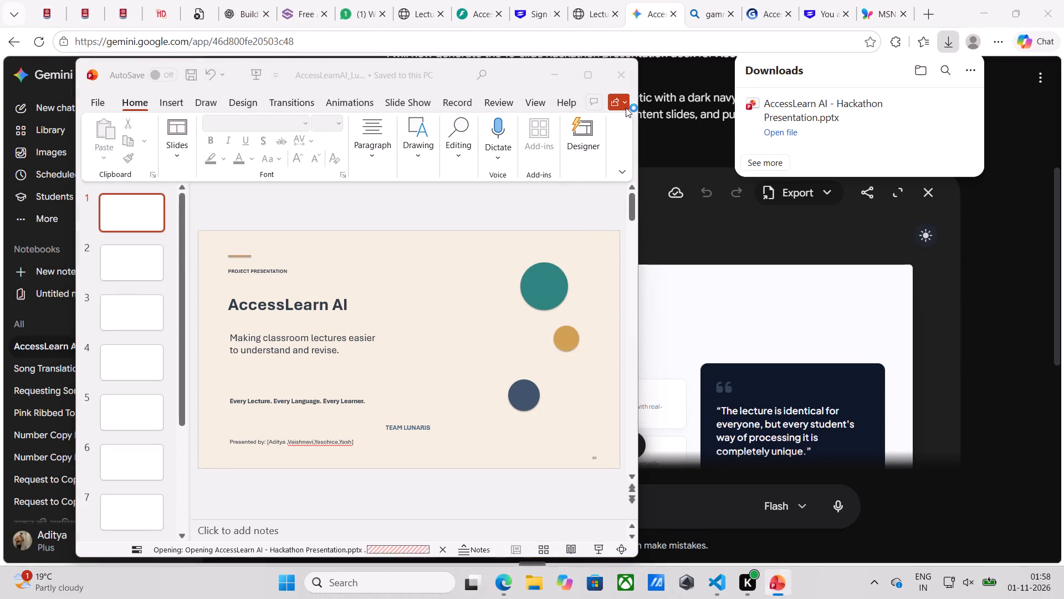
Dismiss the subscription sign-in window and maximise the AccessLearn AI - Hackathon Presentation window.
left_click(644, 141)
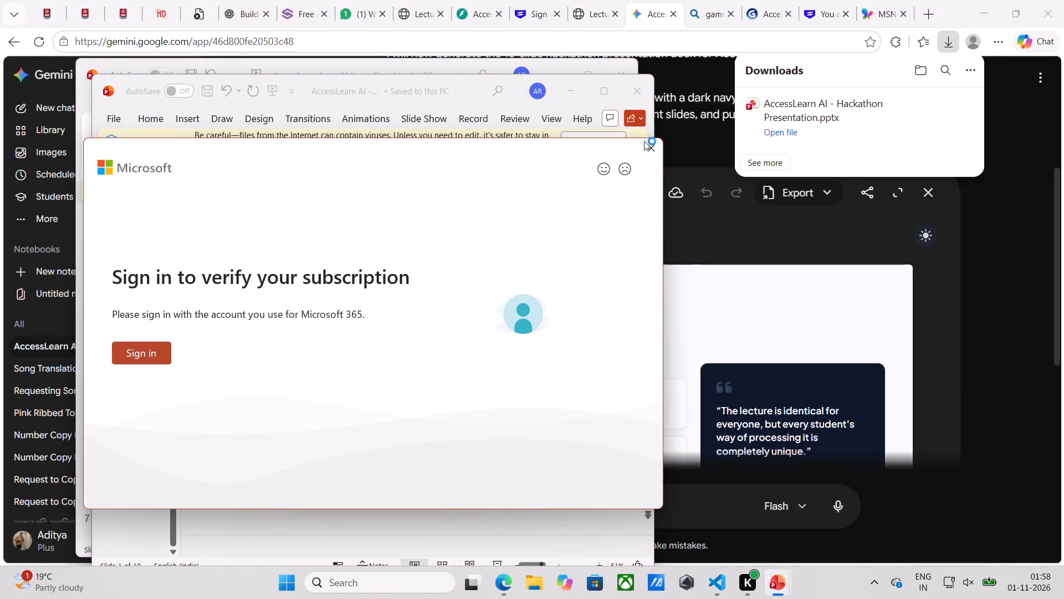
left_click(603, 100)
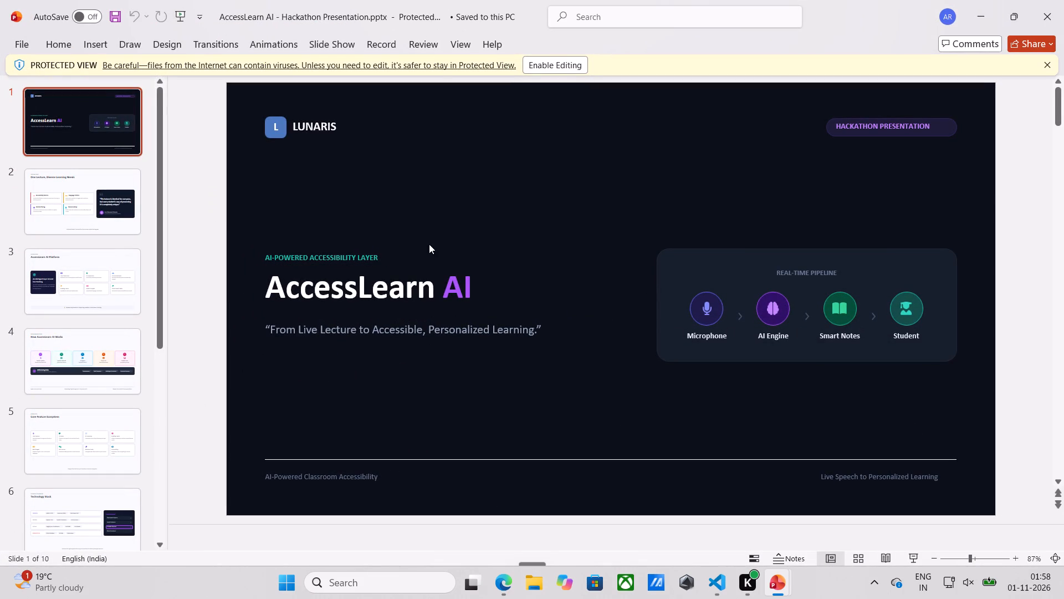
Review slides 2 and 3 of the presentation, covering the challenge and the AccessLearn AI Platform solution.
left_click(99, 200)
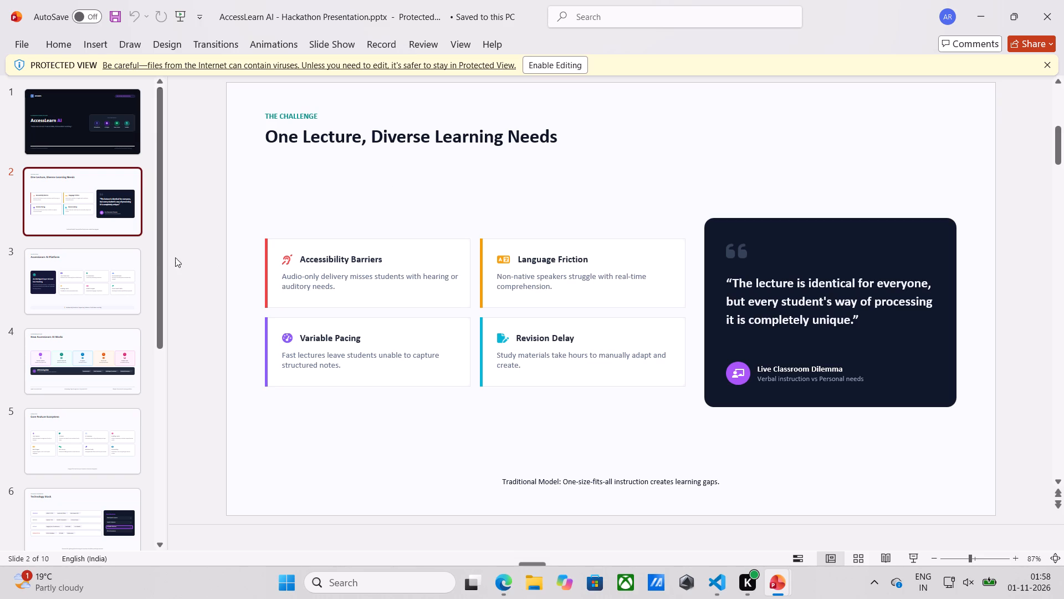
left_click(99, 283)
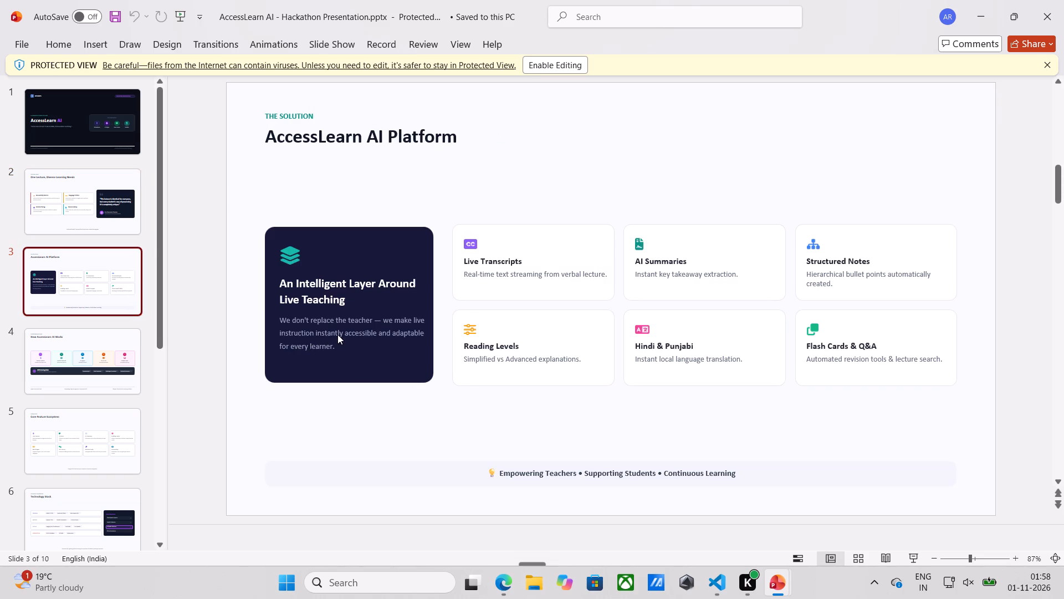
left_click(115, 226)
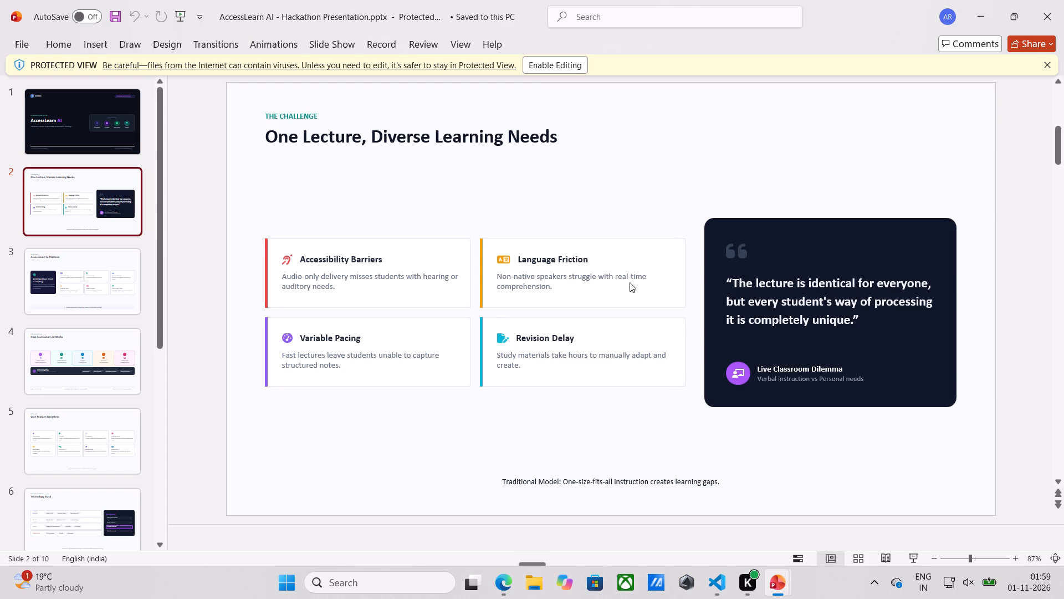
left_click(64, 293)
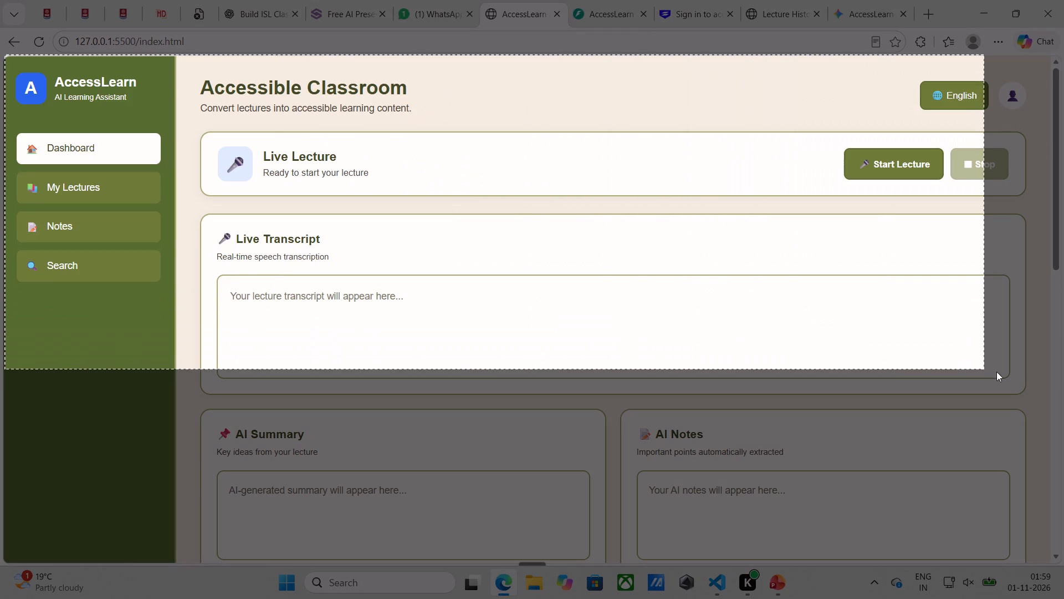
left_click_drag(996, 372, 1053, 240)
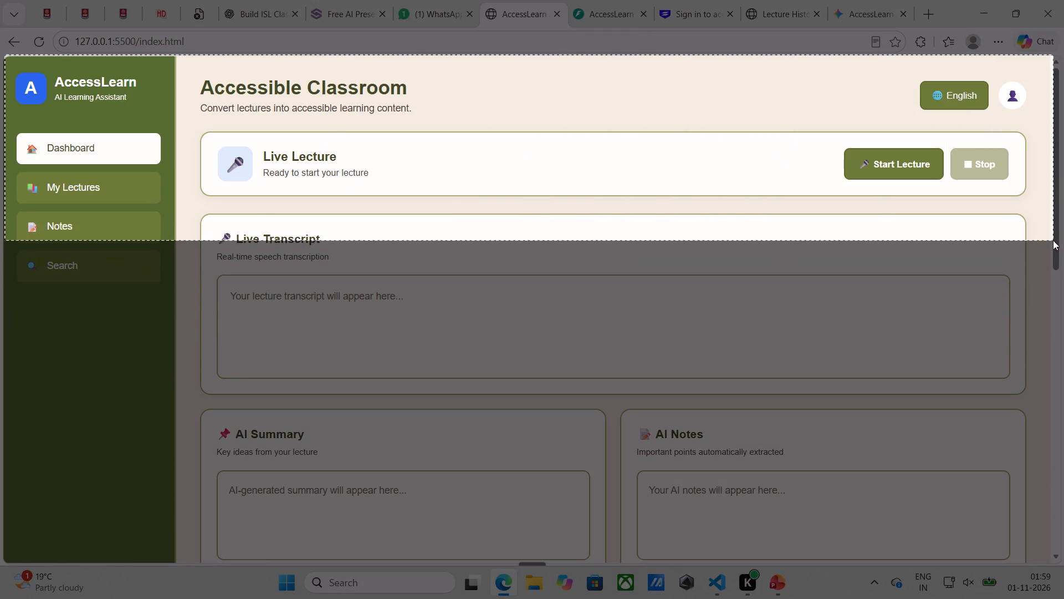
left_click_drag(1053, 240, 1042, 384)
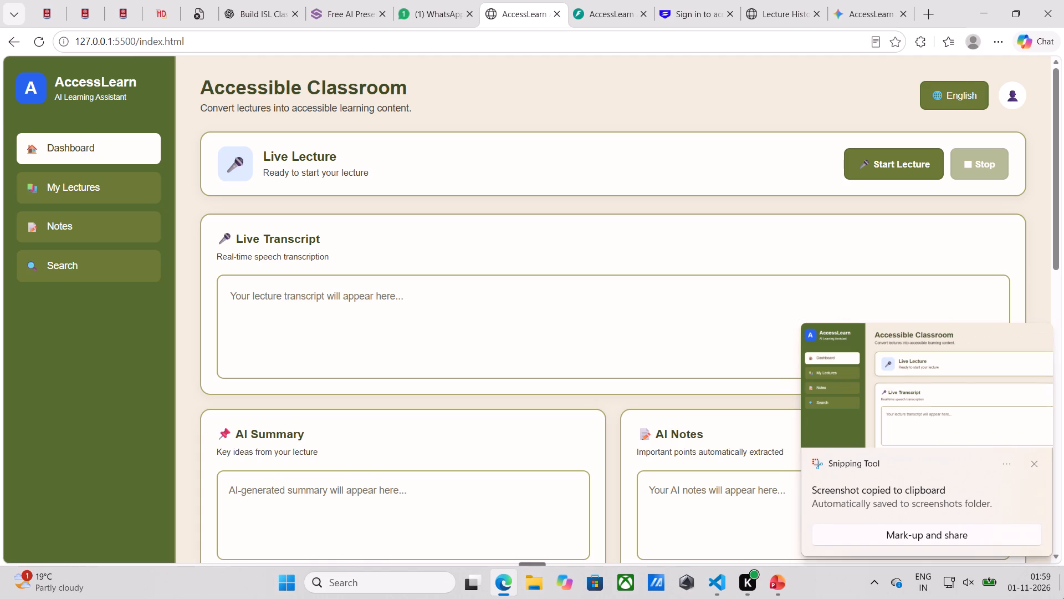
Switch back to the AccessLearn AI - Hackathon Presentation in PowerPoint and enable editing.
left_click(787, 577)
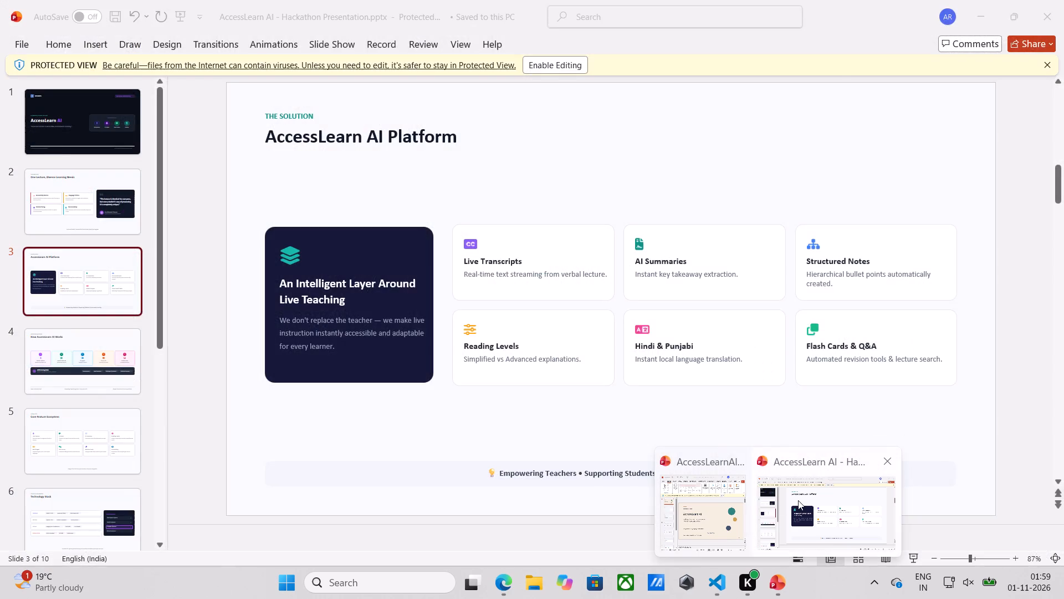
left_click(849, 495)
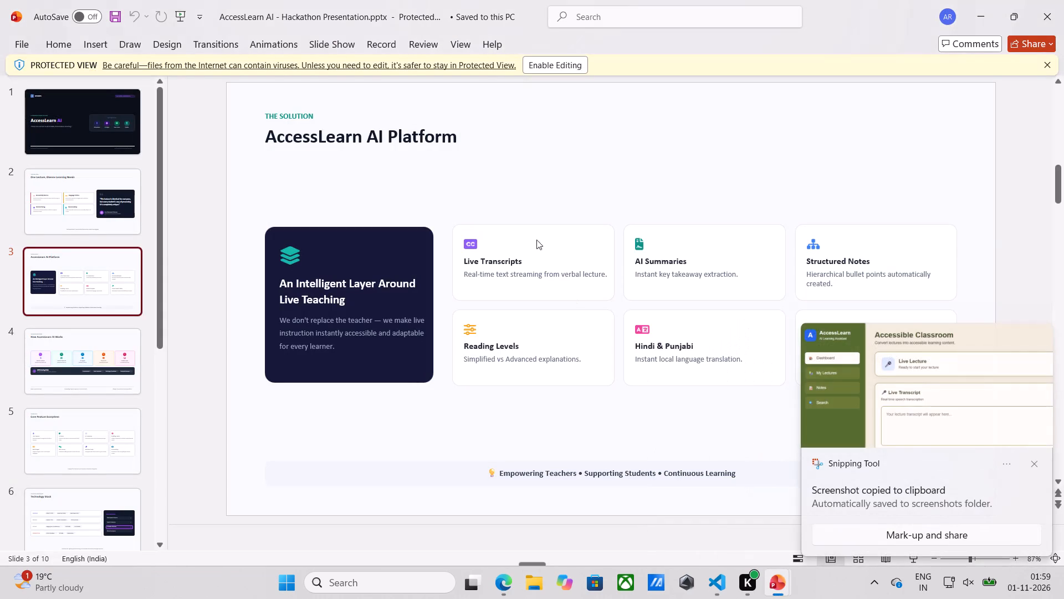
left_click(370, 283)
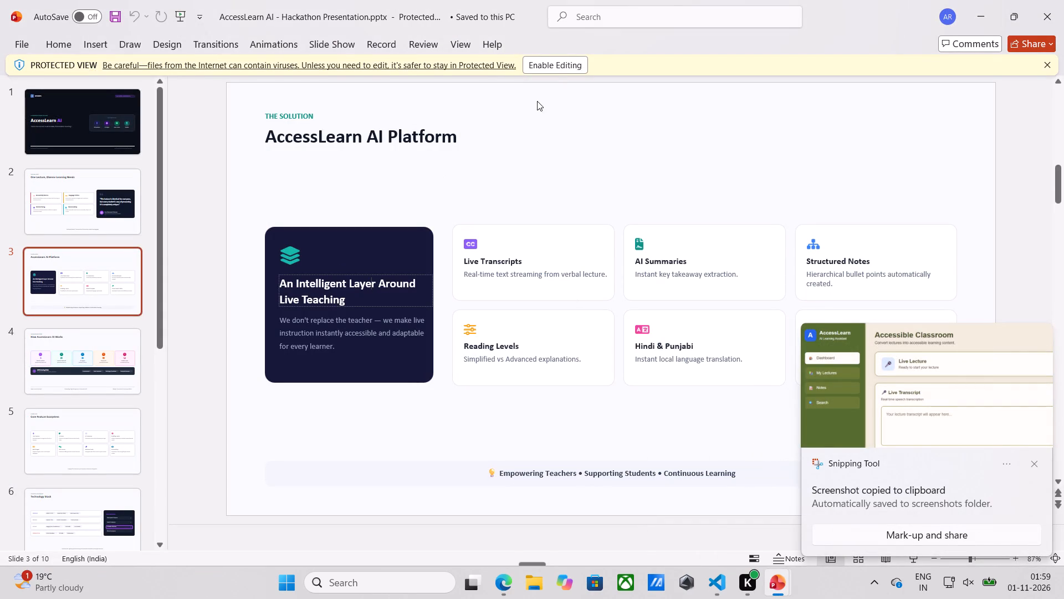
left_click(554, 64)
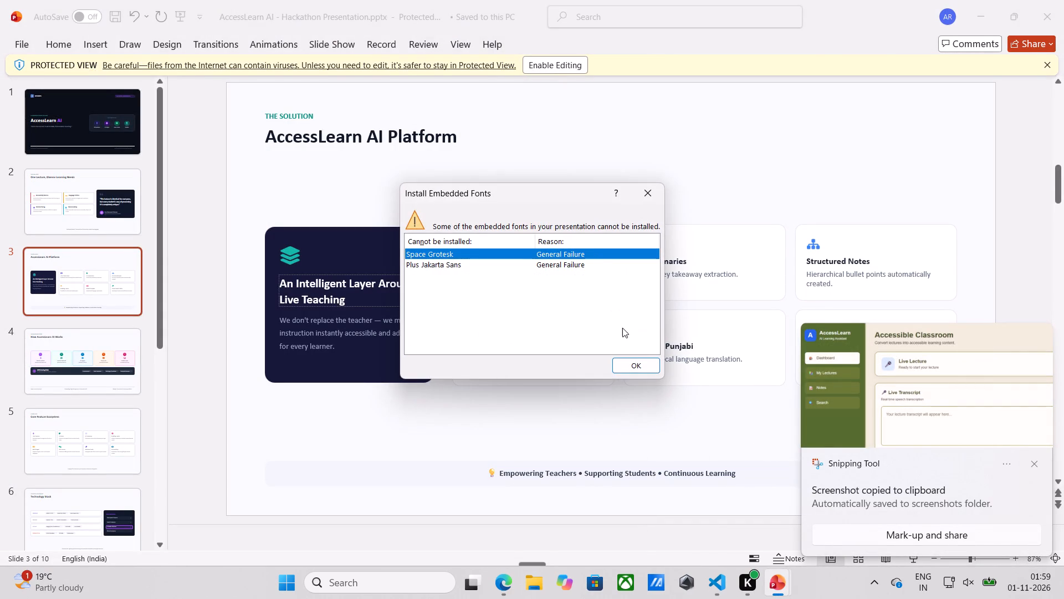
left_click(654, 357)
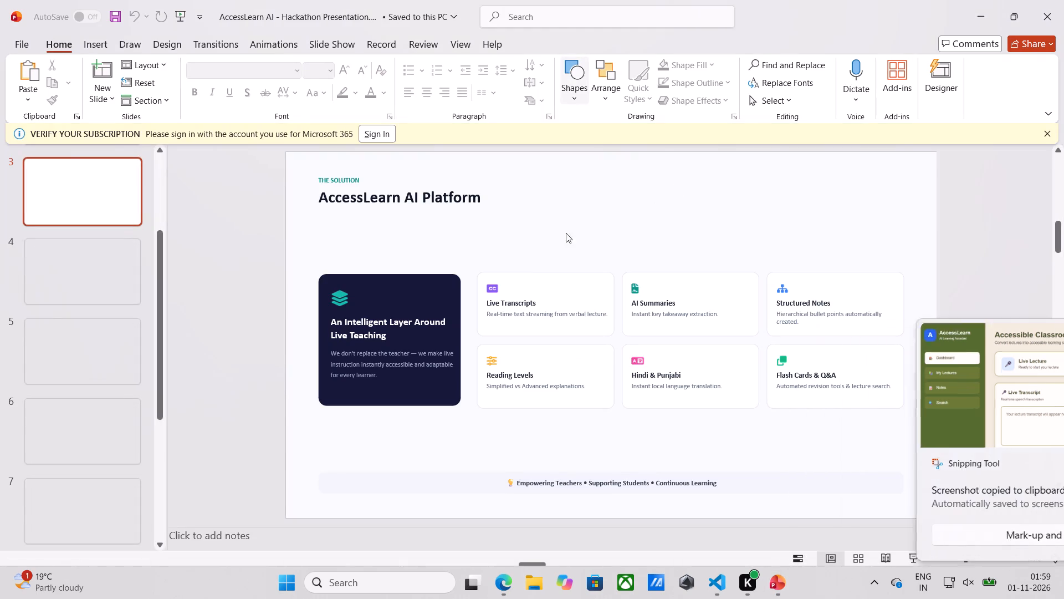
Delete the dark "An Intelligent Layer Around Live Teaching" card on slide 3, including its icon, description and heading text boxes.
left_click(366, 328)
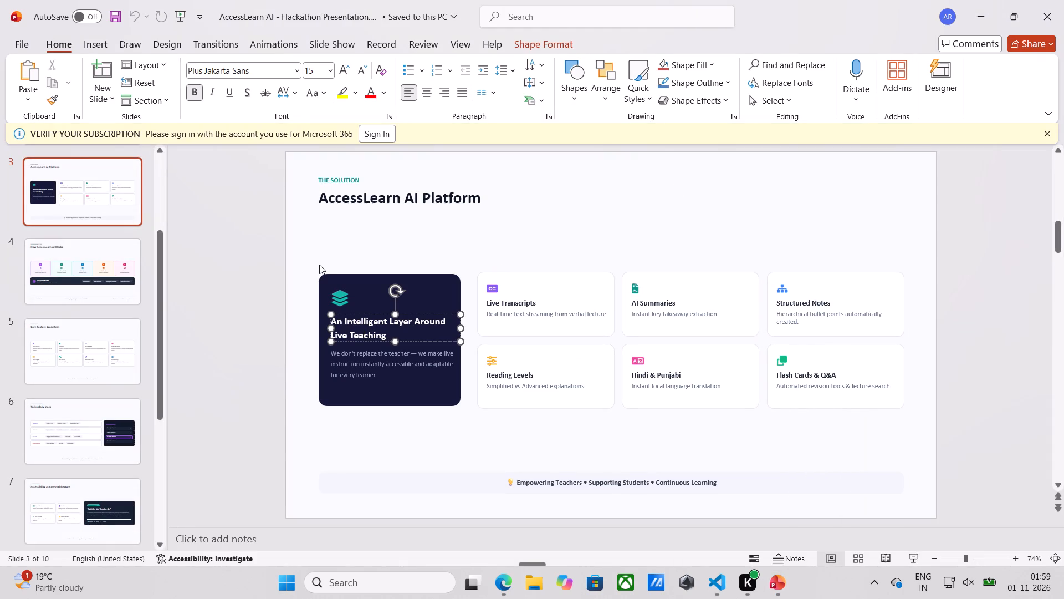
left_click(341, 285)
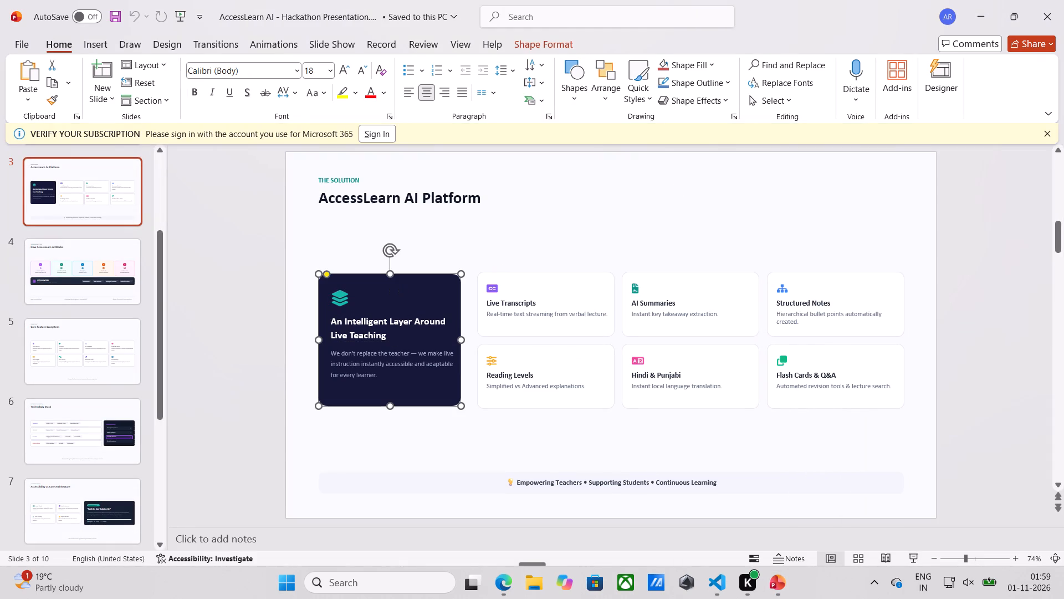
key("Delete")
double_click(341, 285)
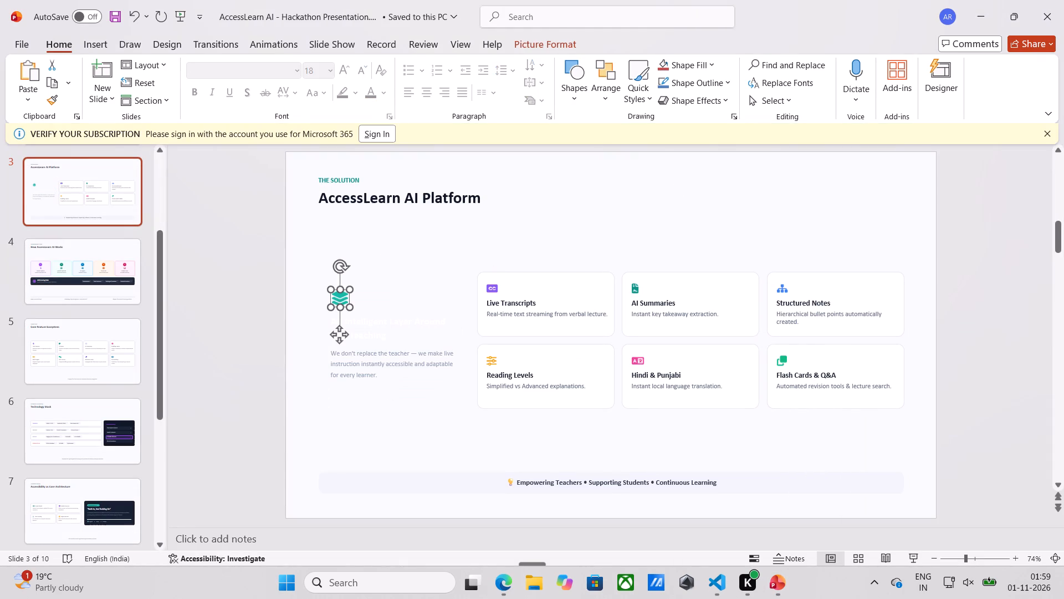
key("Delete")
left_click(395, 357)
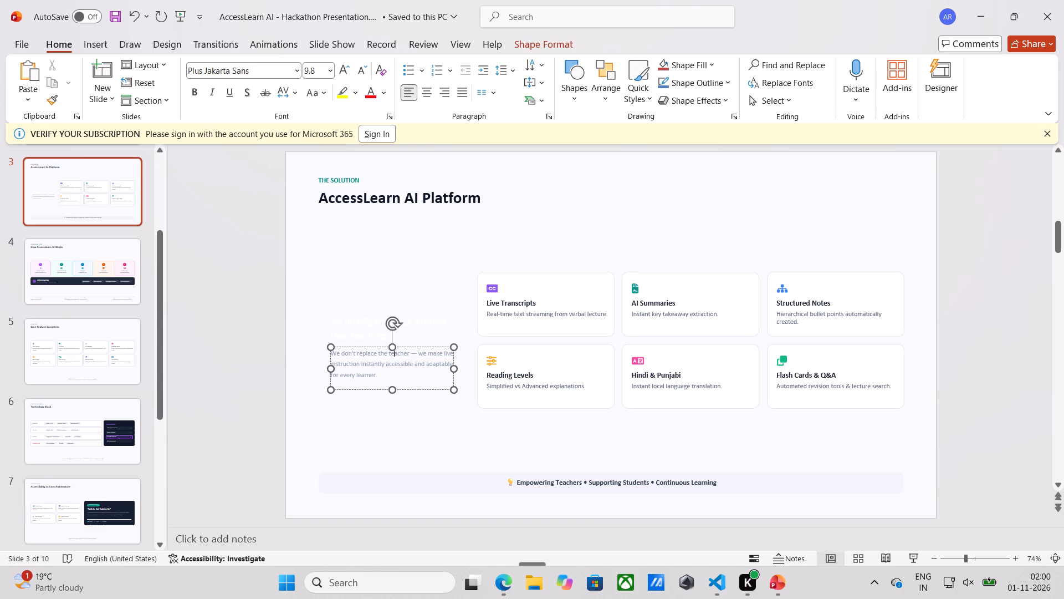
key("Delete")
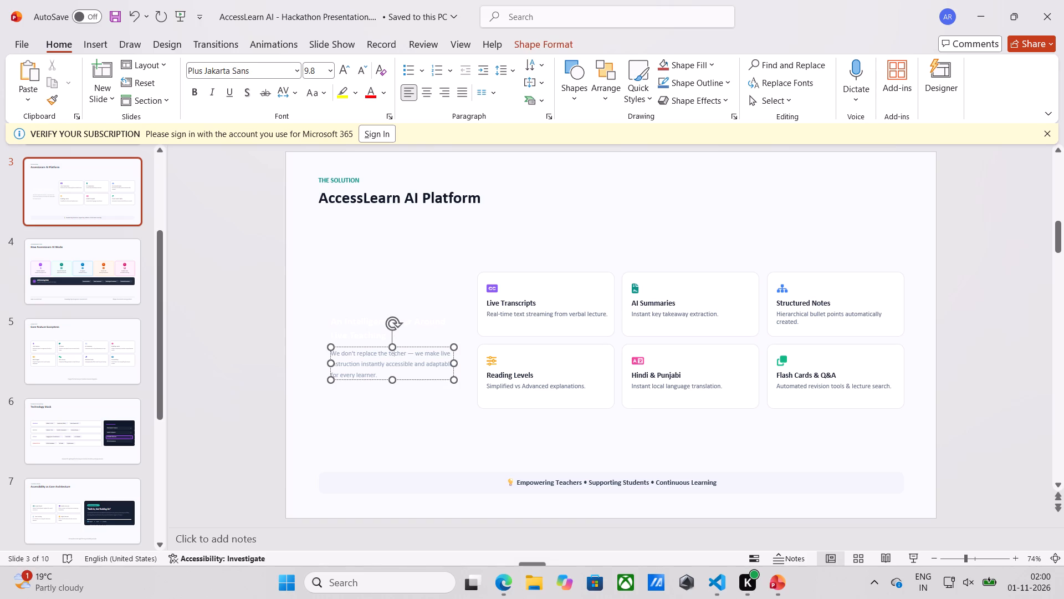
left_click(396, 343)
key("Delete")
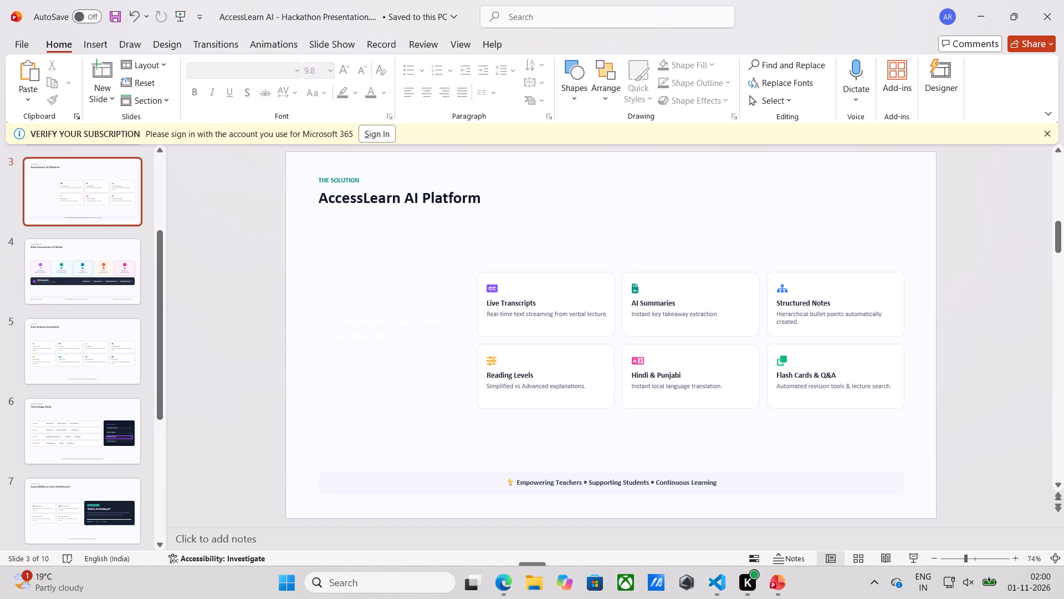
left_click(392, 331)
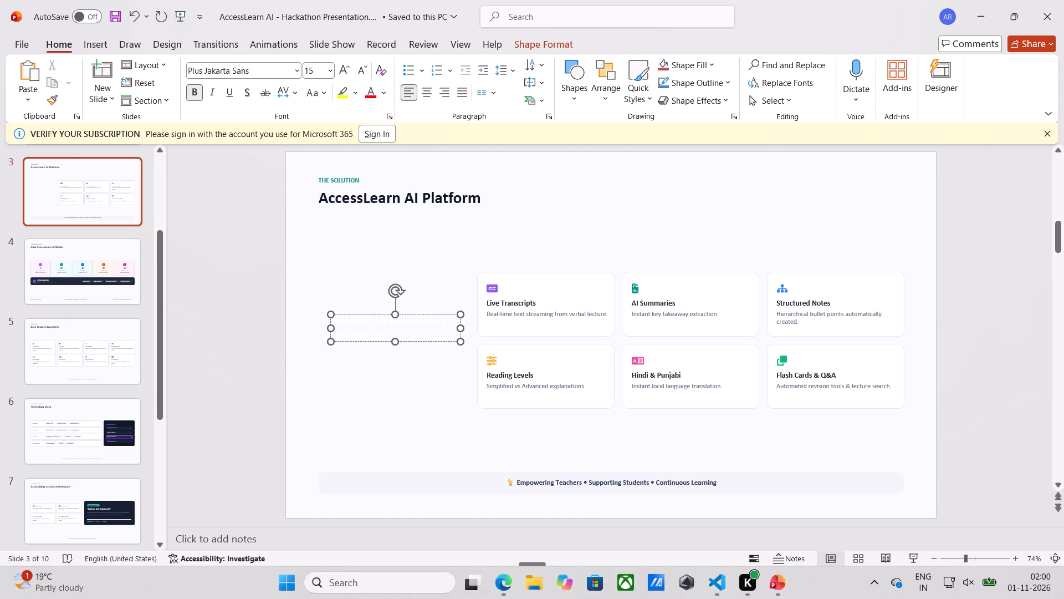
key("Delete")
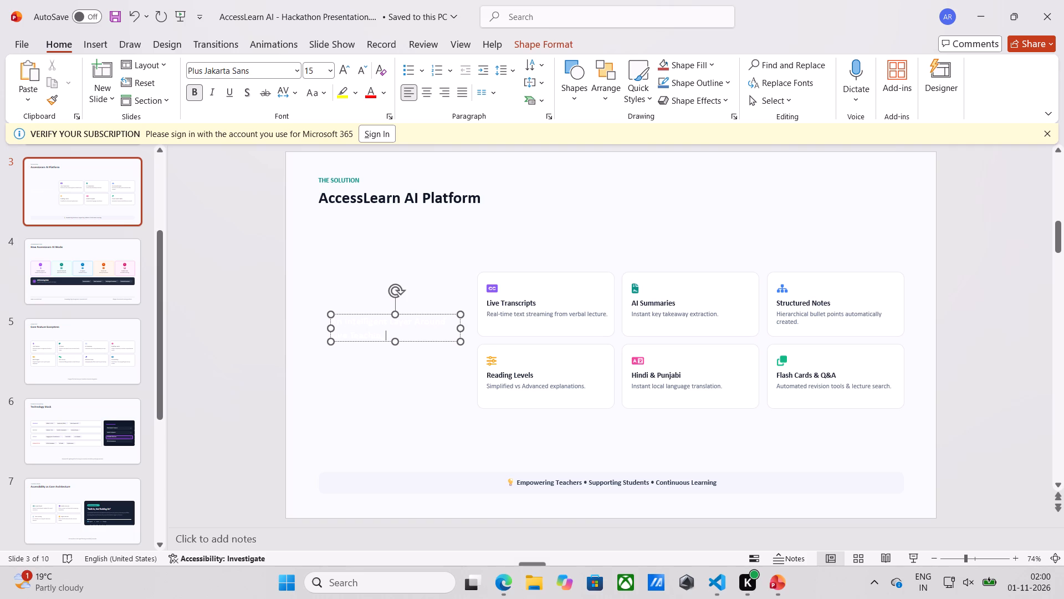
left_click(395, 314)
key("Delete")
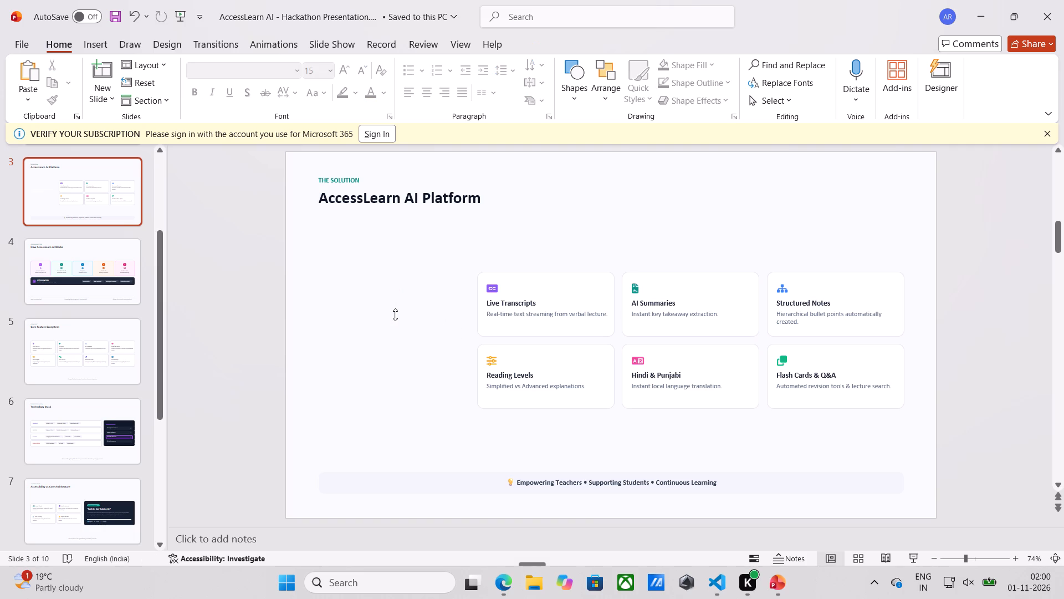
Paste the dashboard screenshot onto slide 3 and scale it down to about 9.5 cm wide by 3 cm high.
key("ctrl+v")
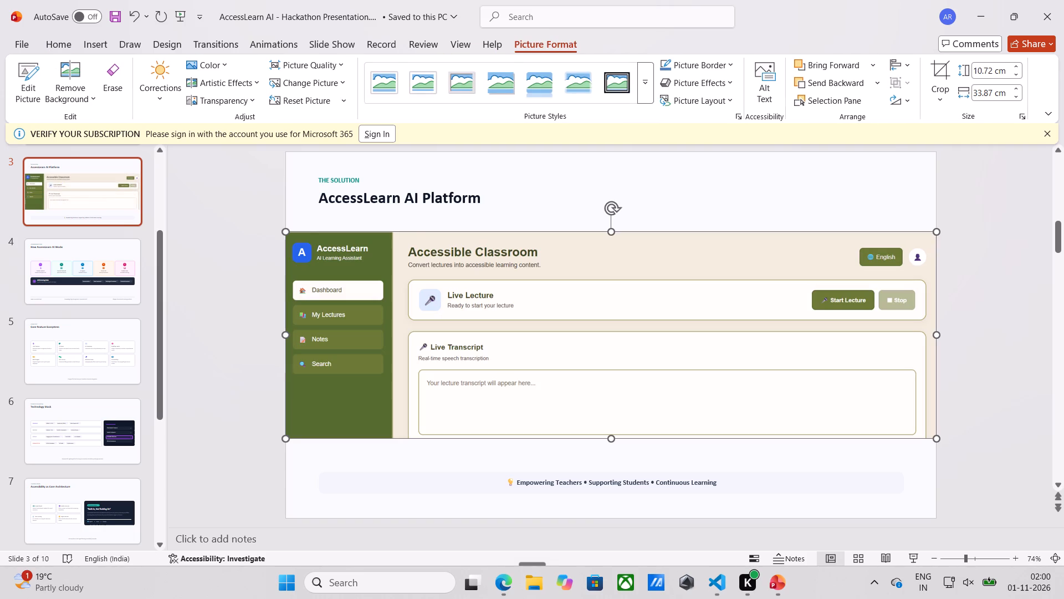
left_click_drag(937, 436, 927, 435)
left_click_drag(927, 435, 385, 287)
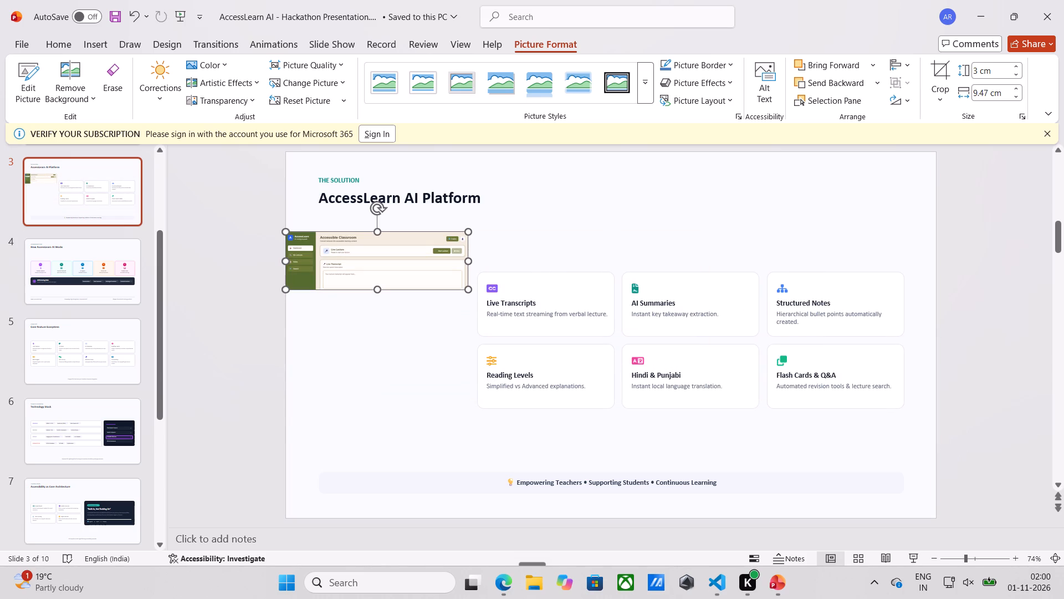
Reposition the dashboard screenshot on slide 3 so it sits just left of the Live Transcripts card.
left_click_drag(392, 272, 540, 253)
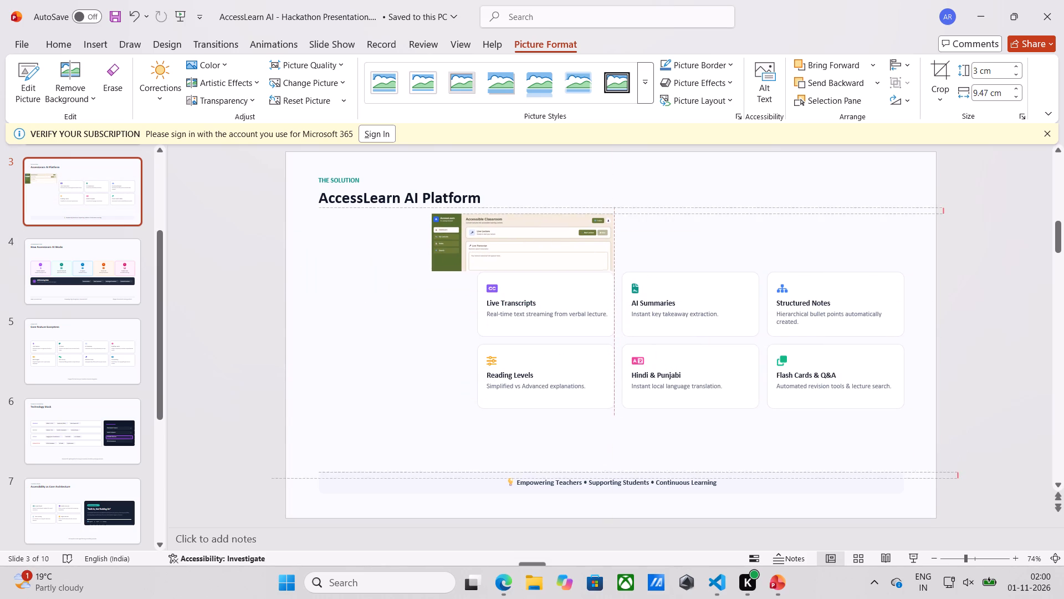
left_click_drag(540, 253, 540, 252)
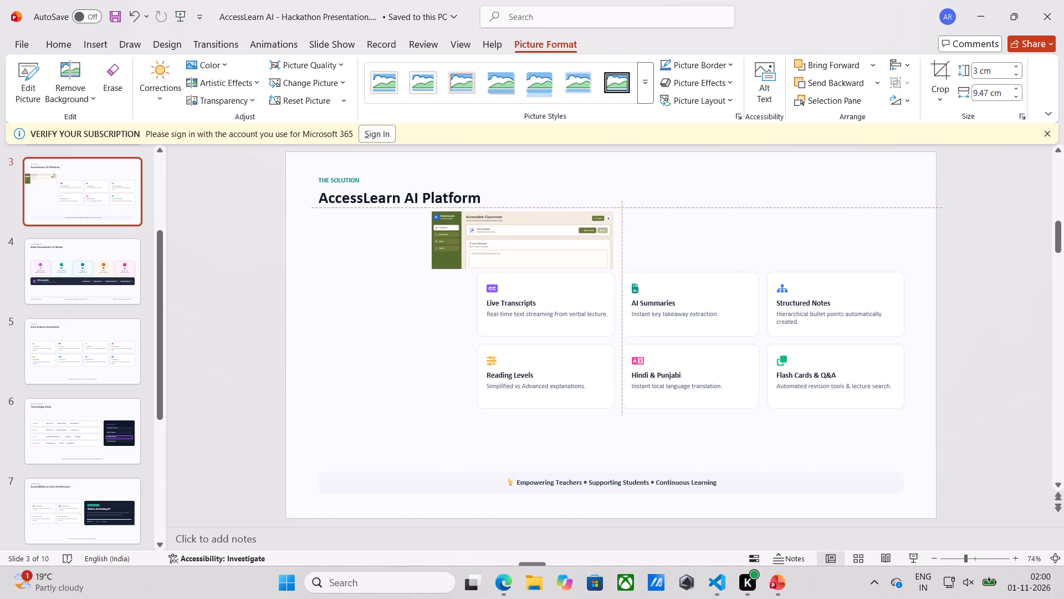
left_click_drag(540, 252, 535, 252)
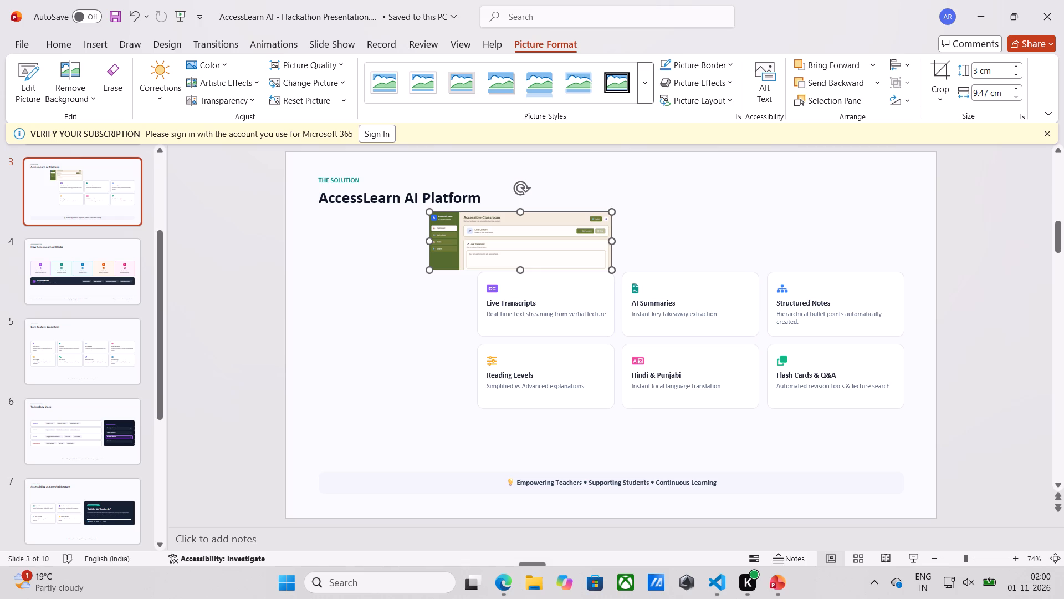
left_click_drag(554, 242, 477, 304)
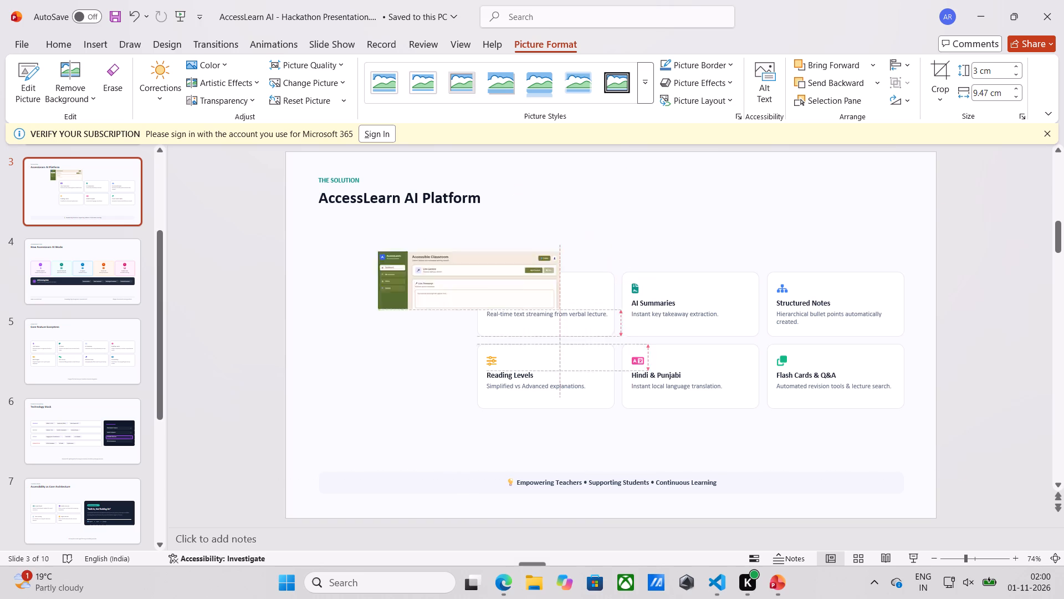
left_click_drag(477, 304, 416, 296)
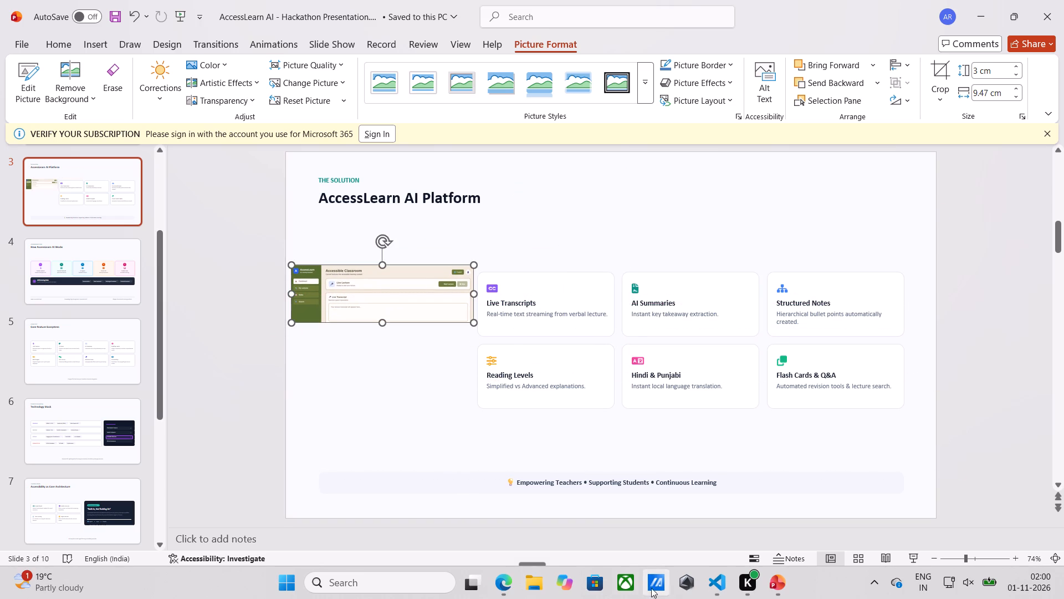
Switch to the AccessLearn app in Edge and capture a rectangular screenshot of the AI Summary and AI Notes cards.
left_click(495, 581)
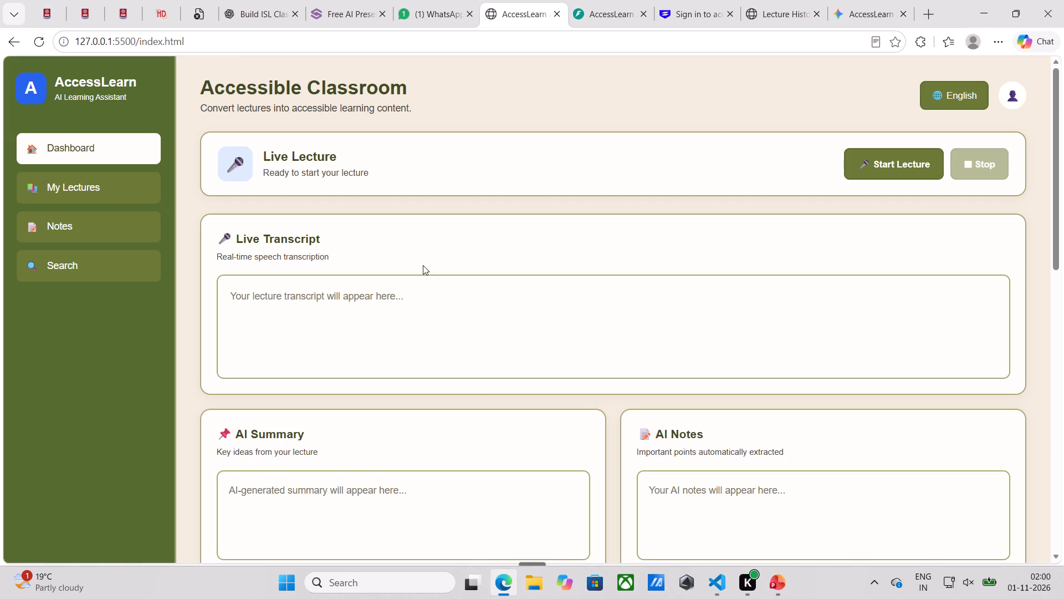
scroll(571, 275, "down", 3)
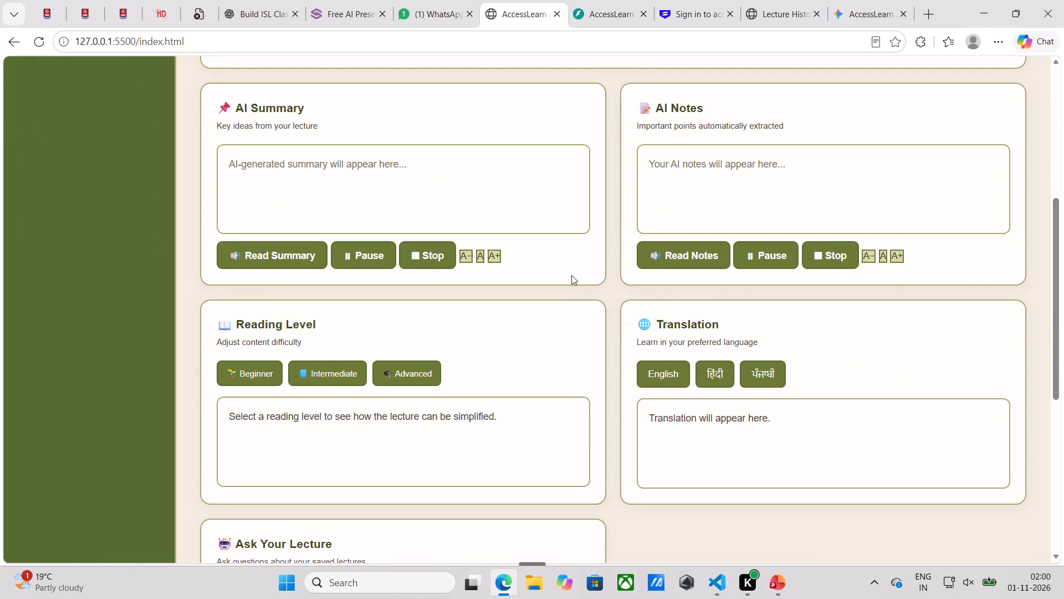
key("shift+super+s")
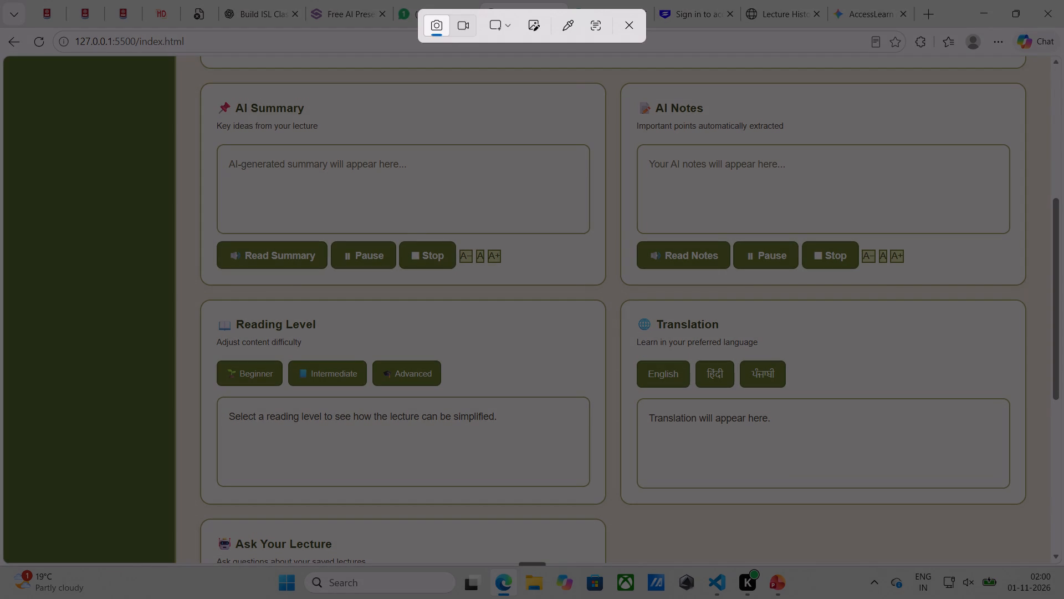
left_click_drag(201, 86, 1018, 276)
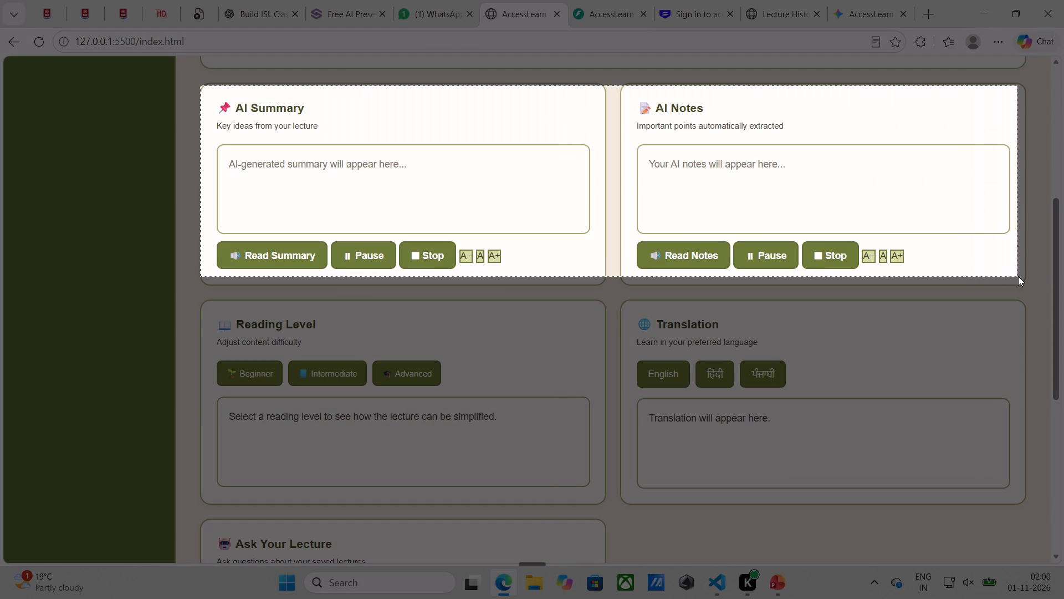
left_click_drag(1018, 276, 1022, 278)
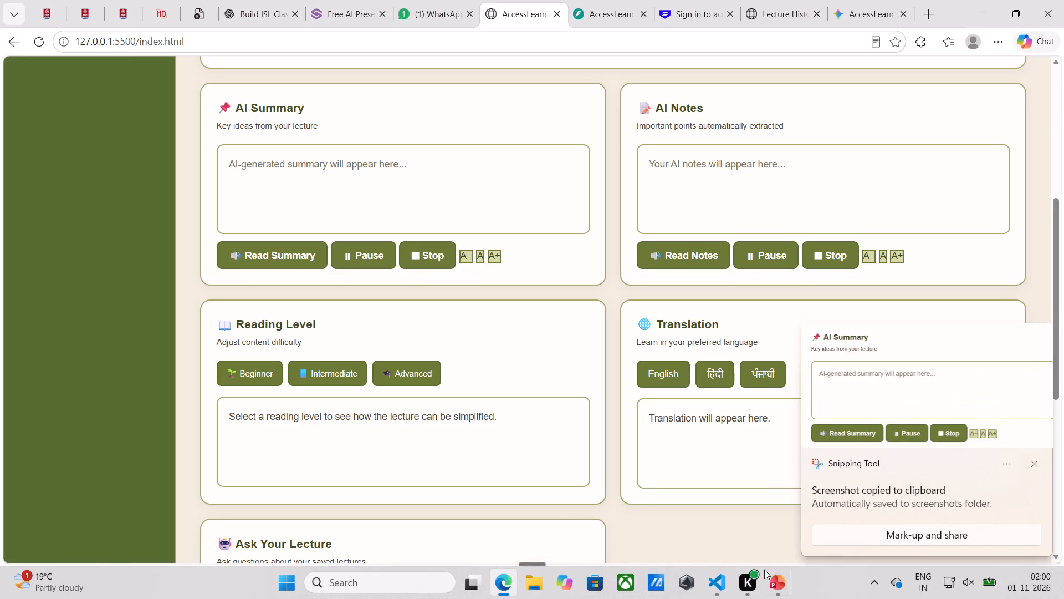
Switch back to the hackathon presentation, paste the AI Summary and AI Notes screenshot onto slide 3, and scale it to about 17.5 by 4.1 cm.
left_click(771, 578)
left_click(722, 527)
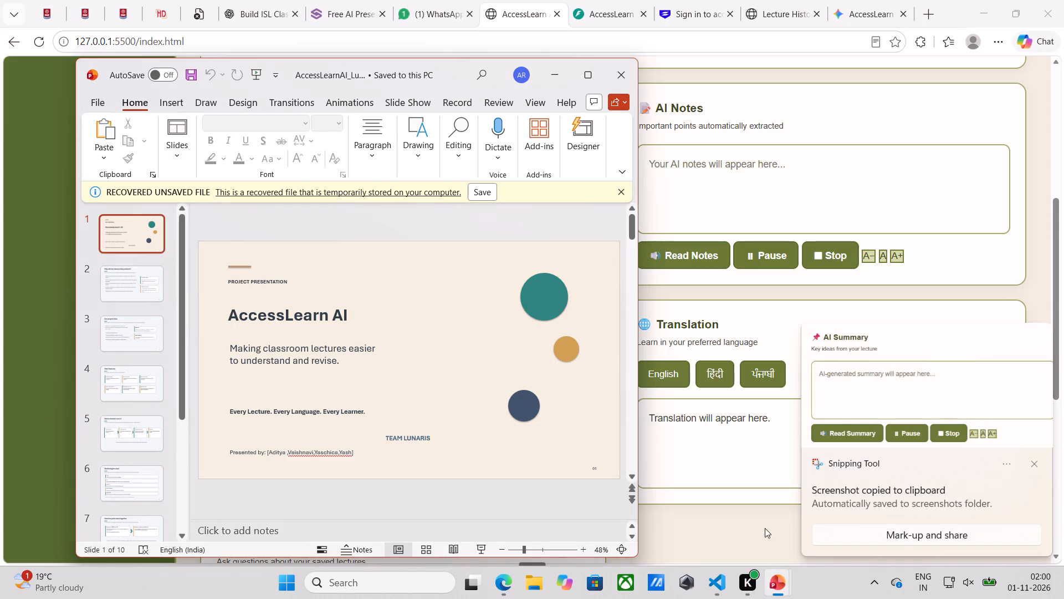
left_click(805, 505)
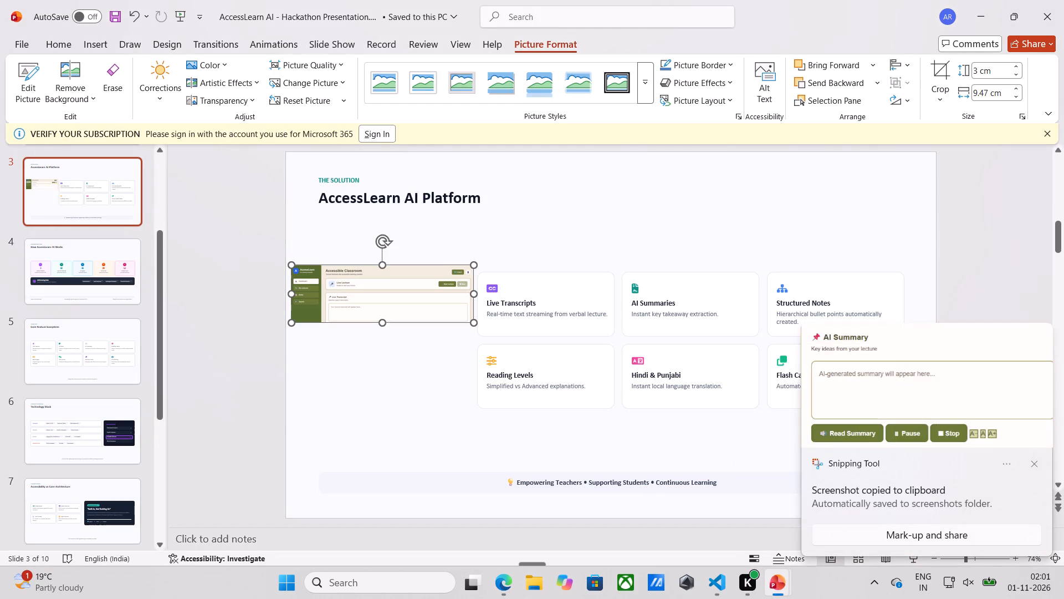
left_click(419, 376)
key("ctrl+v")
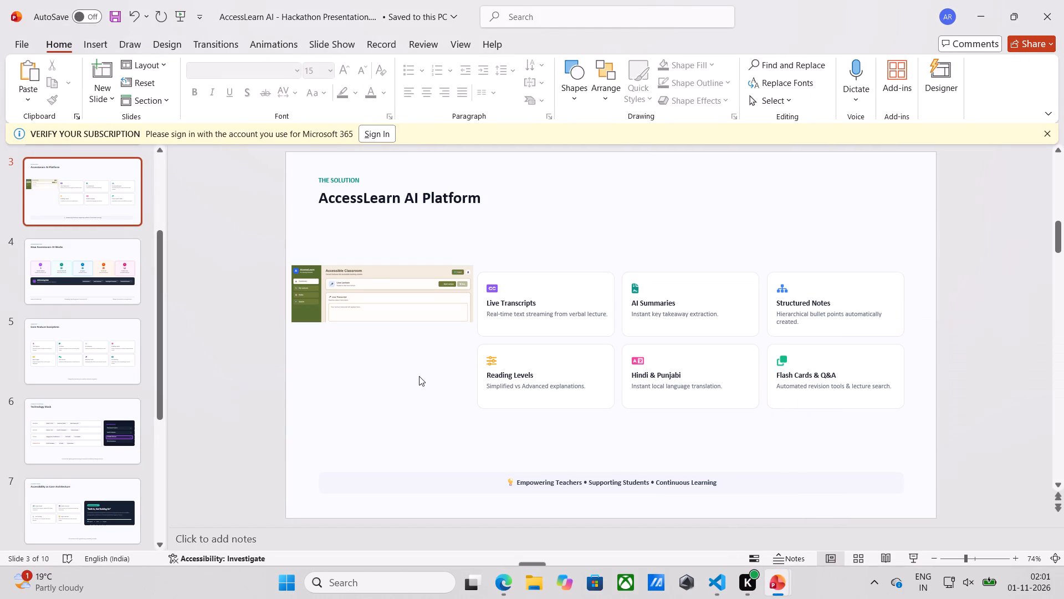
left_click(422, 369)
key("ctrl+v")
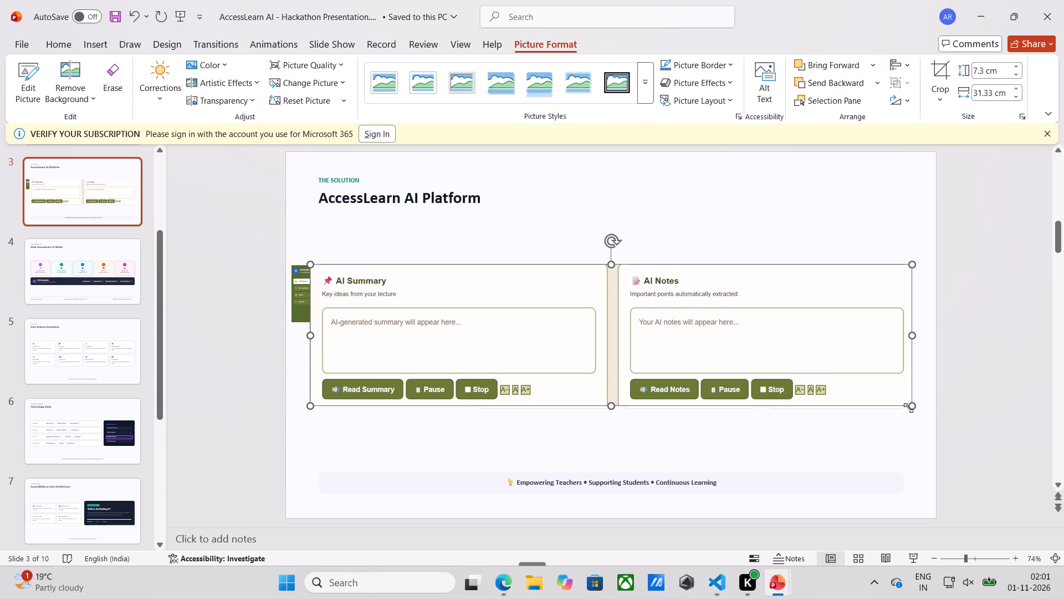
left_click_drag(912, 406, 786, 360)
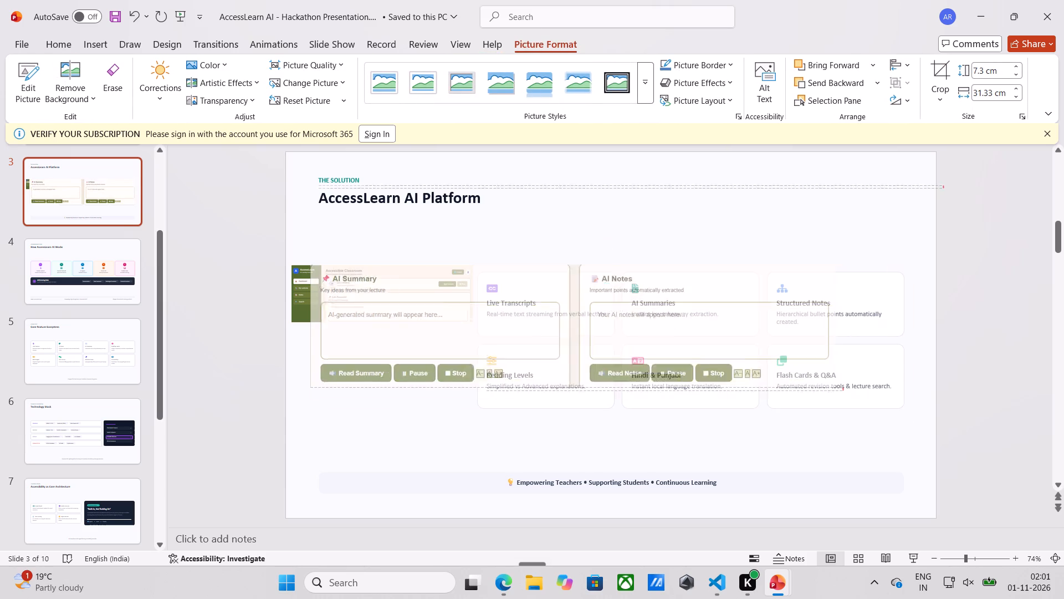
left_click_drag(786, 360, 647, 337)
Enlarge the AI Summary and AI Notes screenshot to about 20.9 by 4.9 cm and place it below the feature cards, over the bottom banner.
left_click_drag(512, 295, 488, 355)
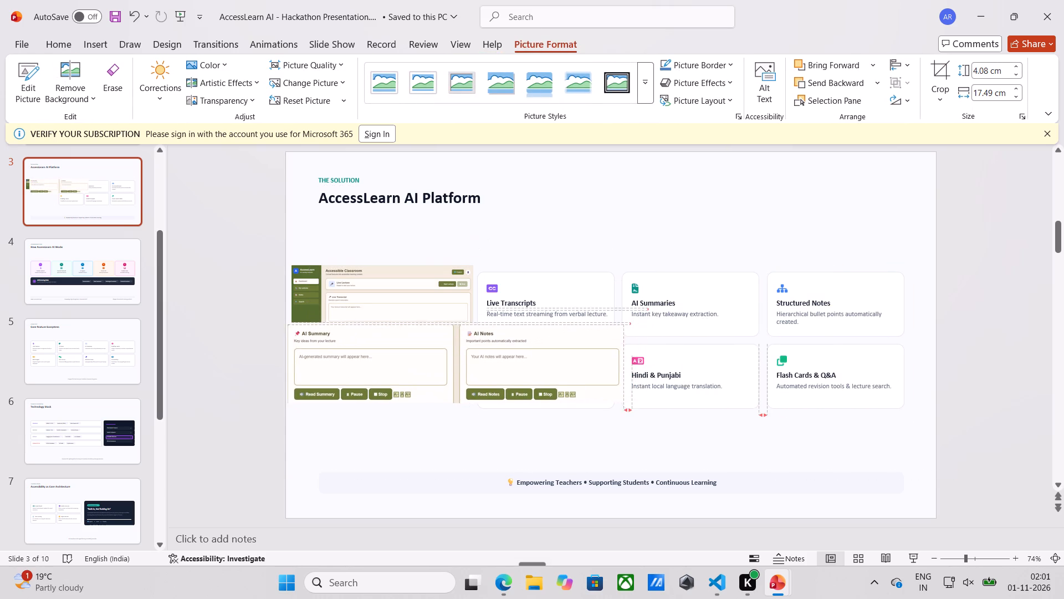
left_click_drag(488, 355, 487, 356)
left_click_drag(494, 374, 481, 393)
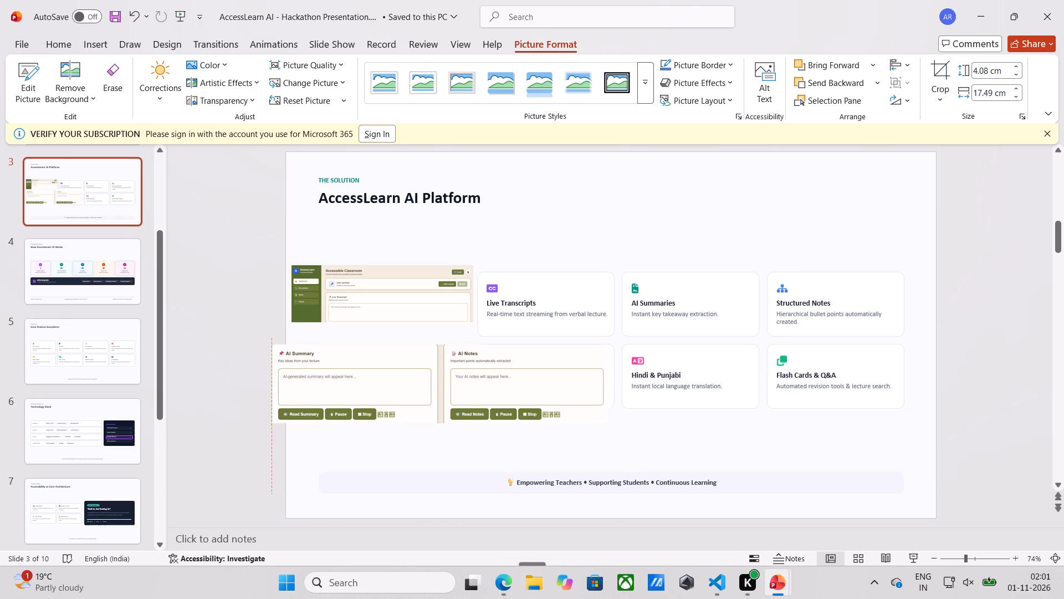
left_click_drag(481, 393, 500, 373)
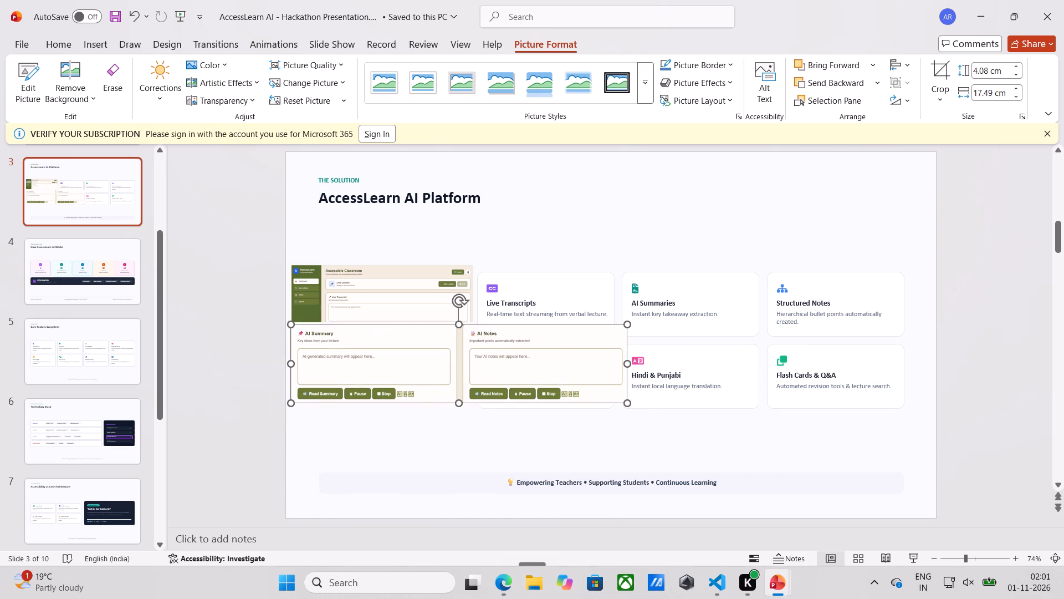
left_click_drag(626, 400, 565, 395)
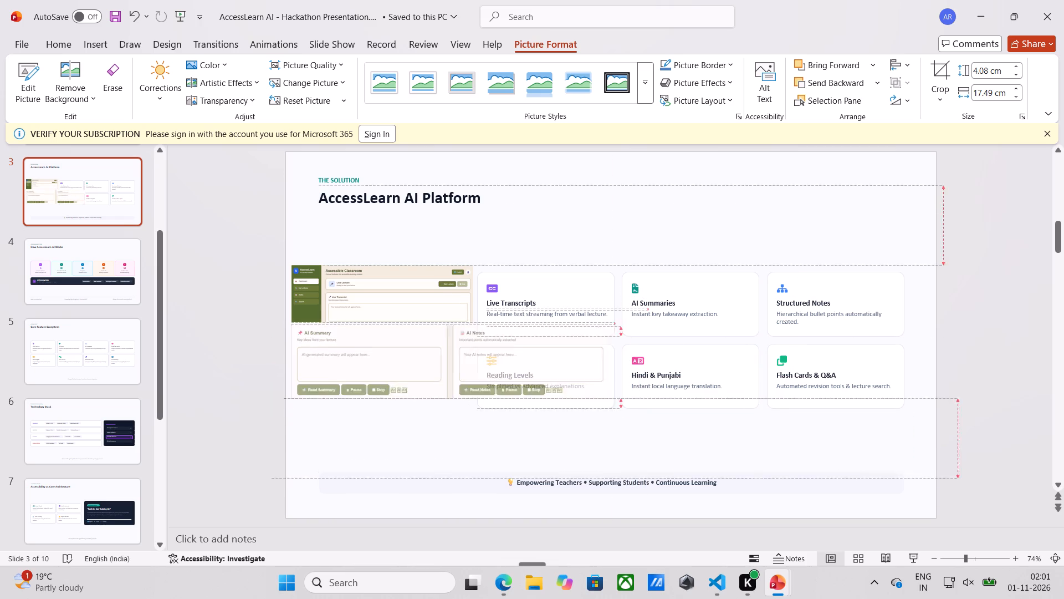
left_click_drag(565, 395, 490, 418)
left_click_drag(486, 378, 493, 450)
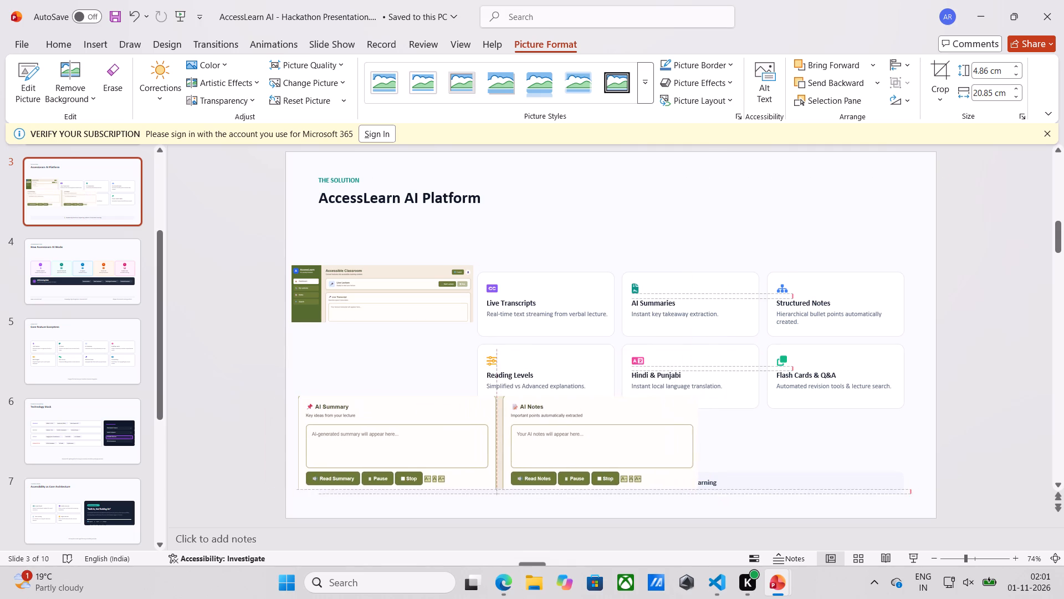
left_click_drag(493, 450, 525, 458)
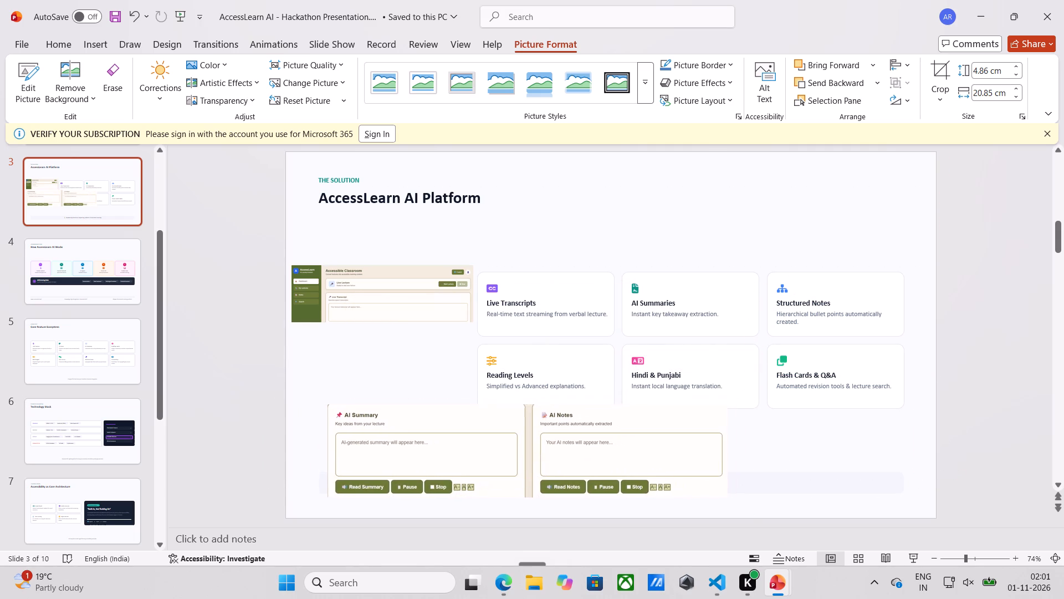
left_click_drag(525, 458, 518, 468)
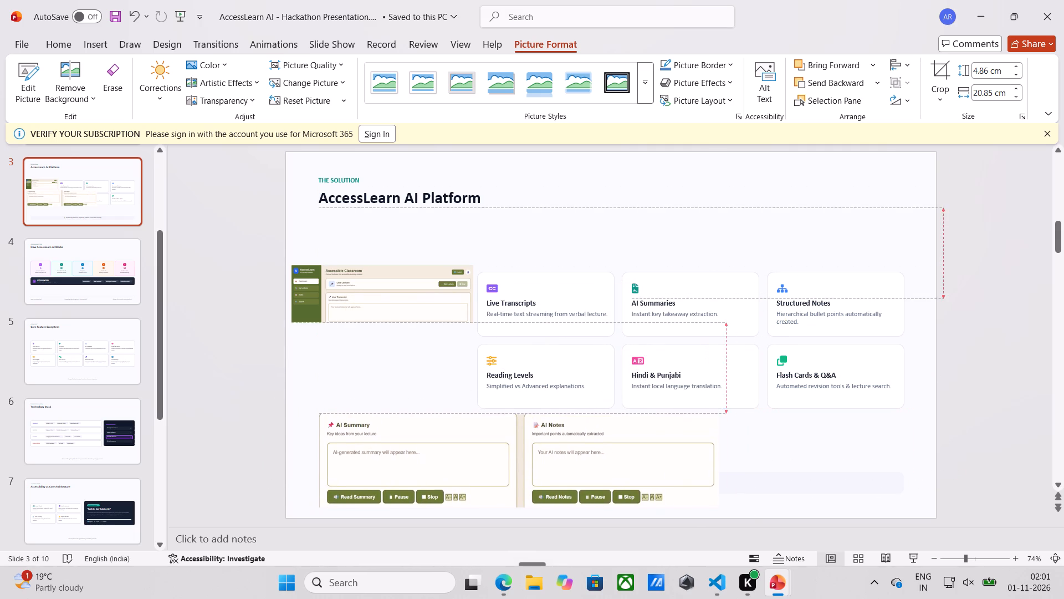
left_click_drag(518, 468, 519, 468)
Switch to the AccessLearn app in Edge and capture a rectangular screenshot of the Ask Your Lecture card.
left_click(503, 581)
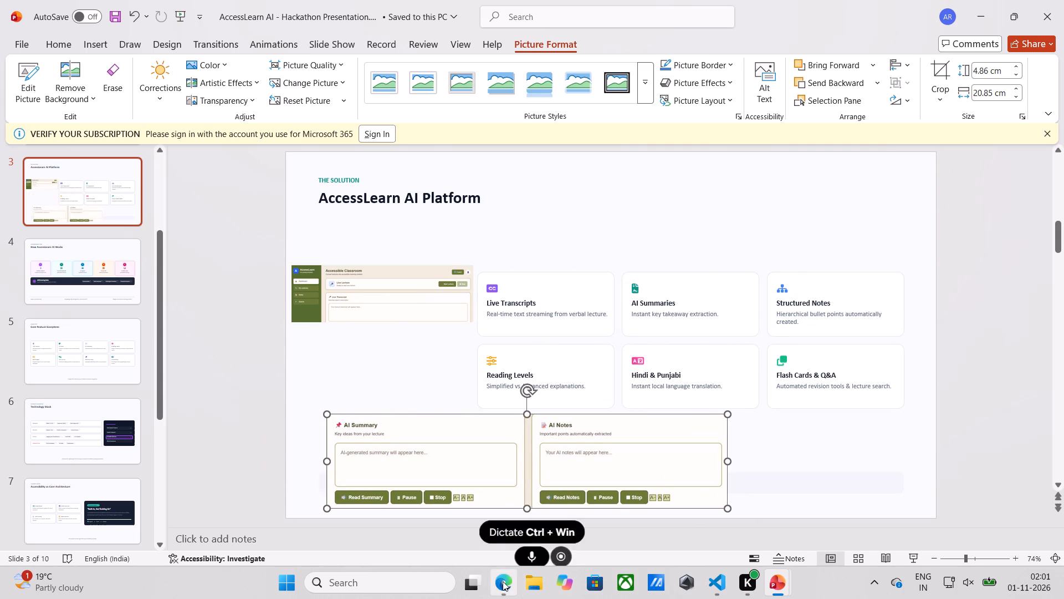
scroll(498, 327, "down", 2)
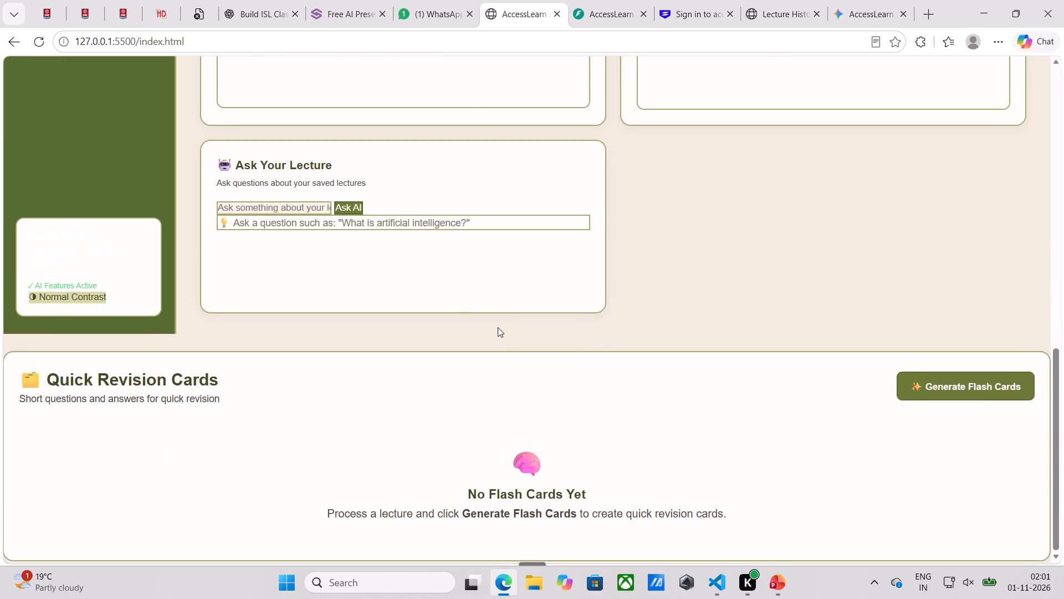
scroll(498, 327, "up", 1)
key("shift+super+s")
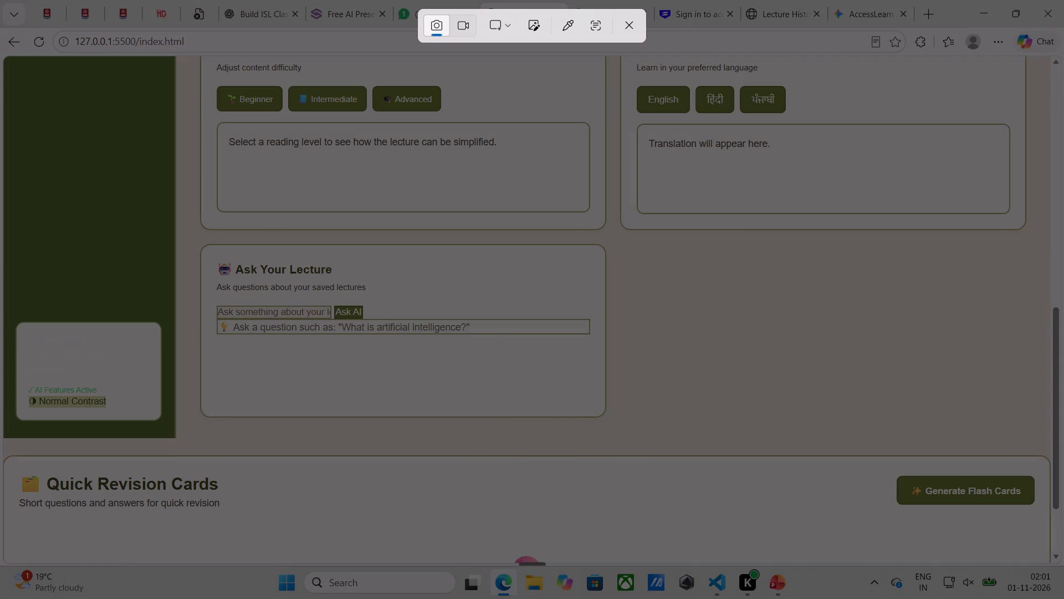
left_click_drag(195, 249, 608, 410)
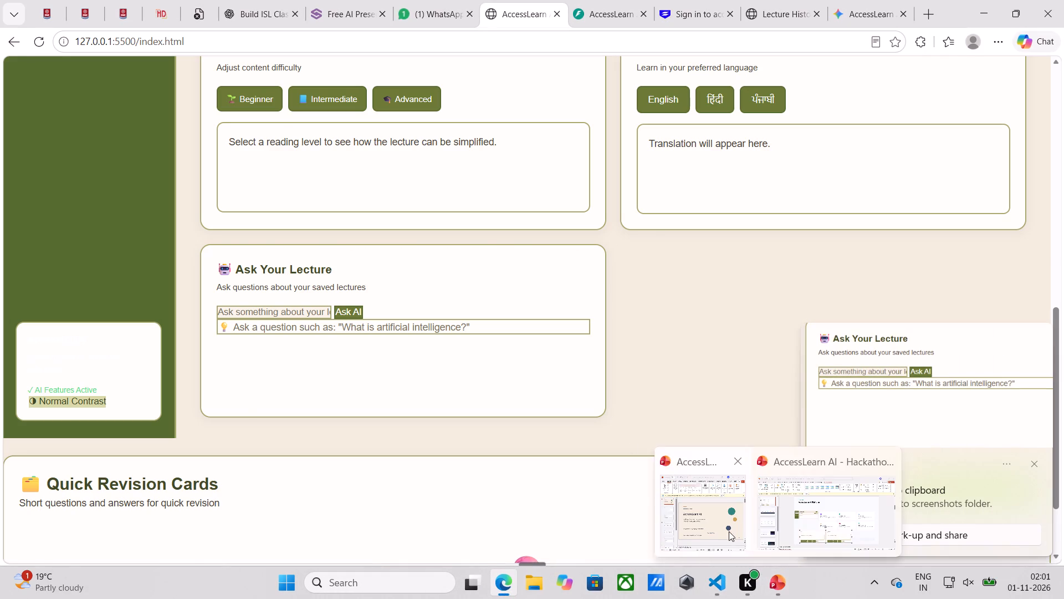
Paste the Ask Your Lecture screenshot onto slide 3 in PowerPoint, scaled to about 10 by 3.9 cm, above the Structured Notes card.
left_click(810, 507)
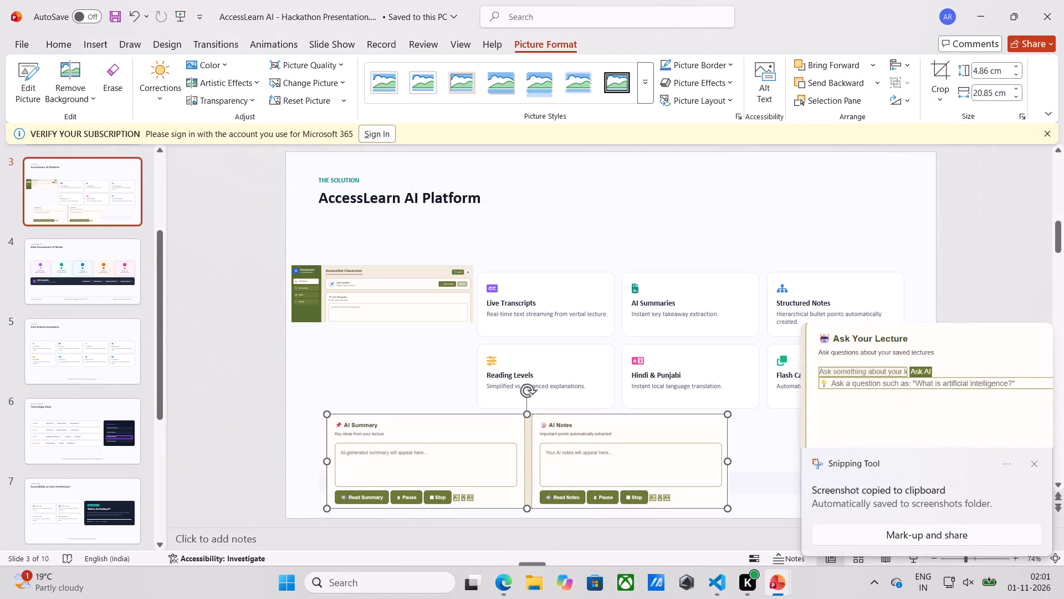
key("ctrl+v")
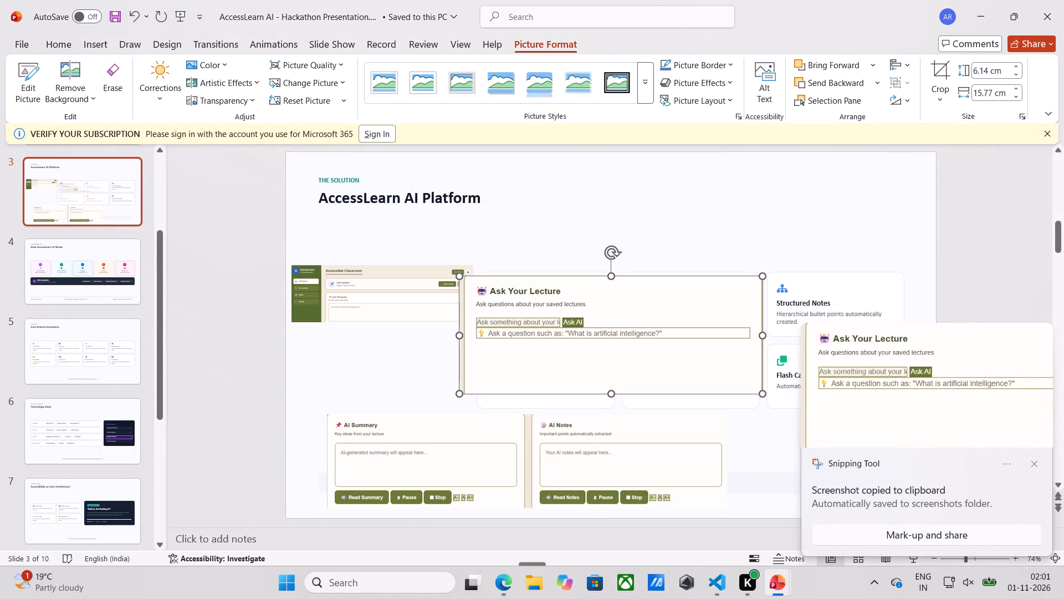
left_click_drag(597, 301, 712, 172)
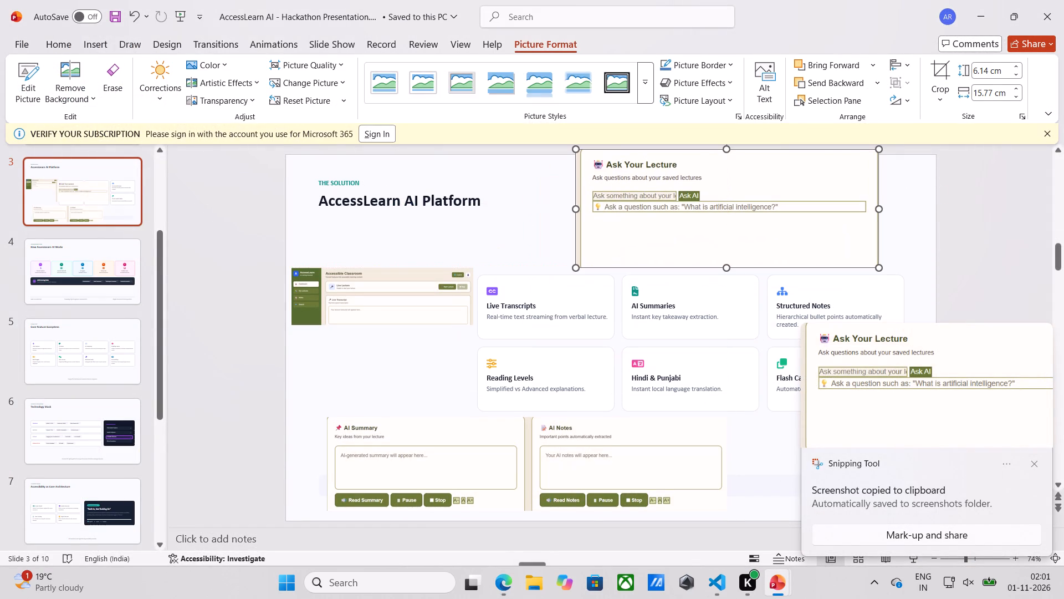
left_click_drag(573, 149, 725, 222)
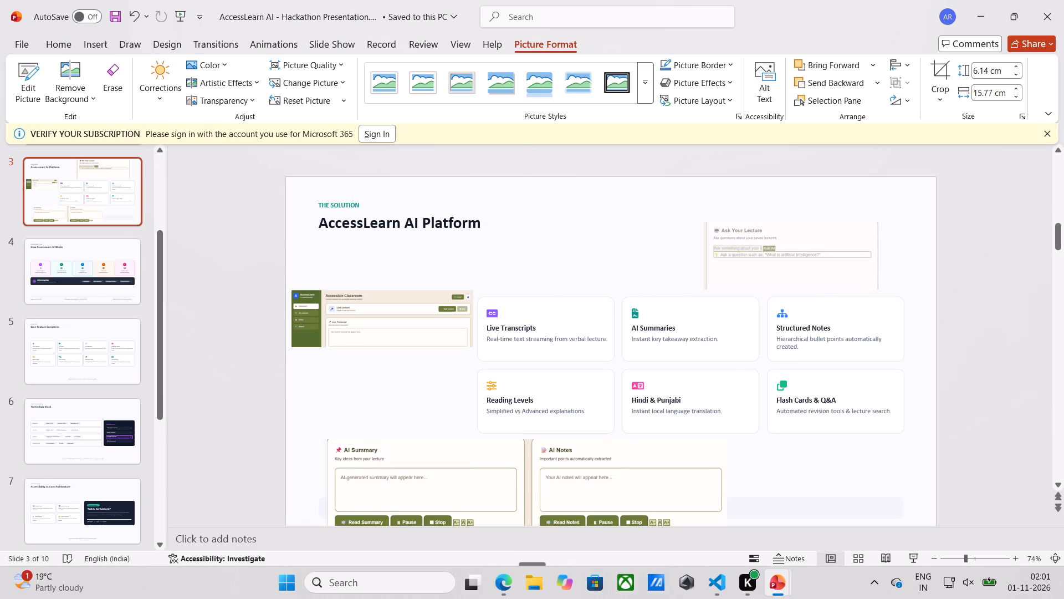
left_click_drag(725, 222, 705, 215)
left_click_drag(741, 225, 741, 225)
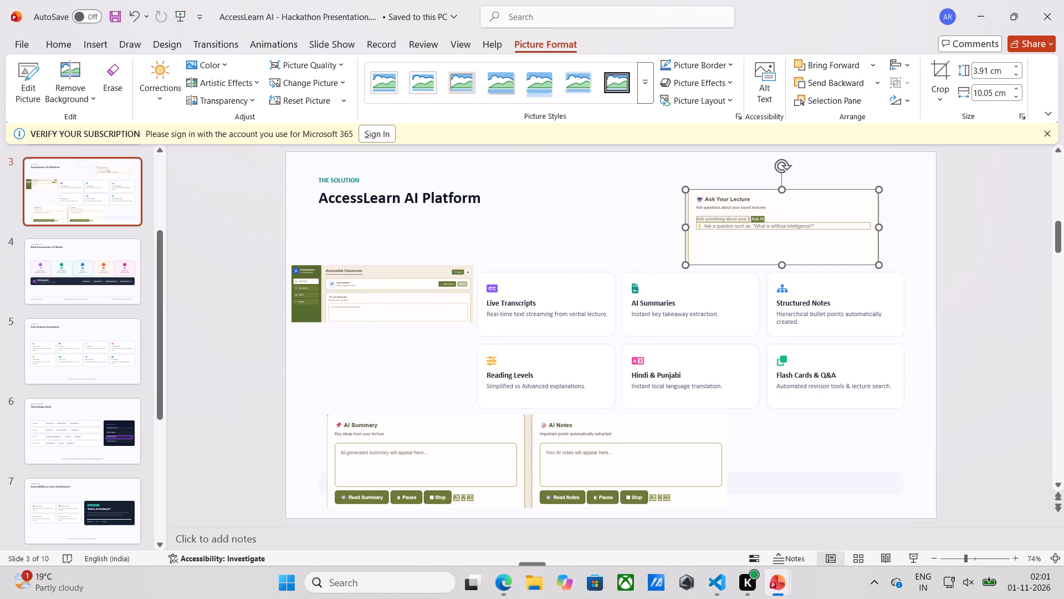
left_click_drag(741, 225, 773, 222)
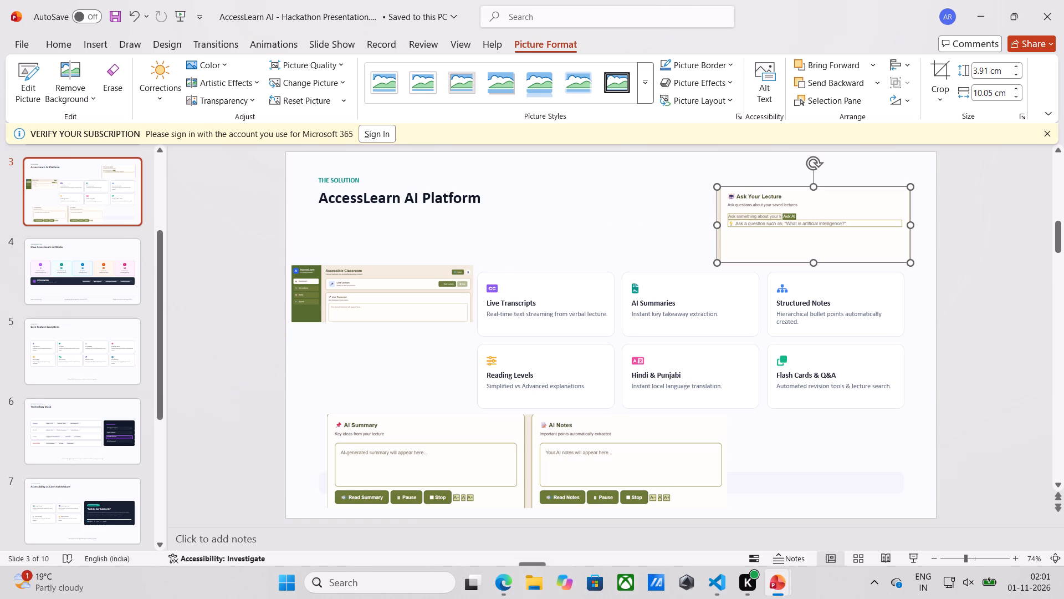
Widen the AI Summary and AI Notes screenshot on slide 3 slightly, keeping its height at 4.86 cm.
left_click(656, 478)
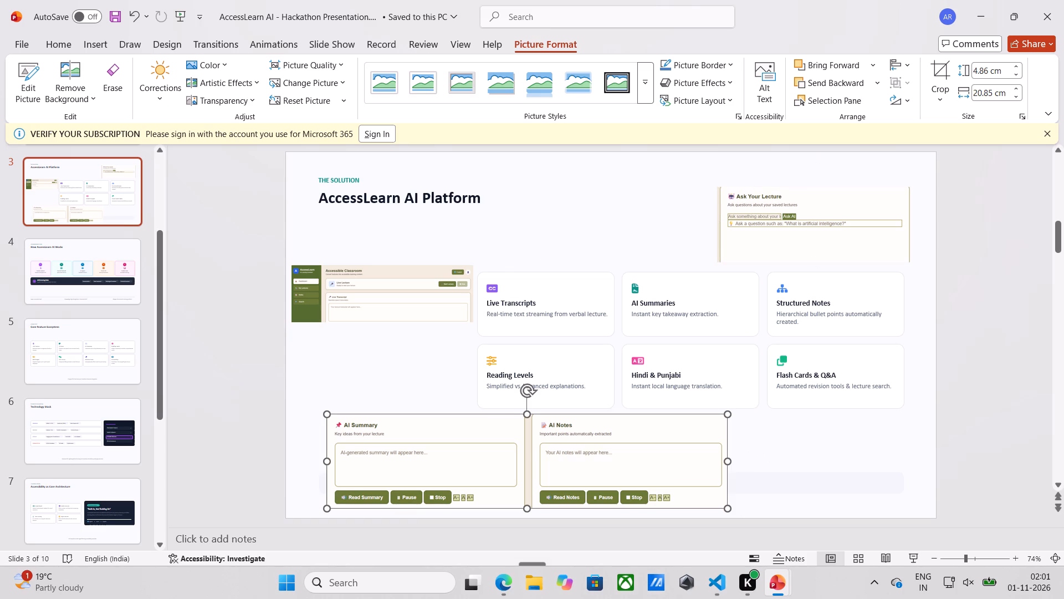
left_click_drag(728, 460, 753, 460)
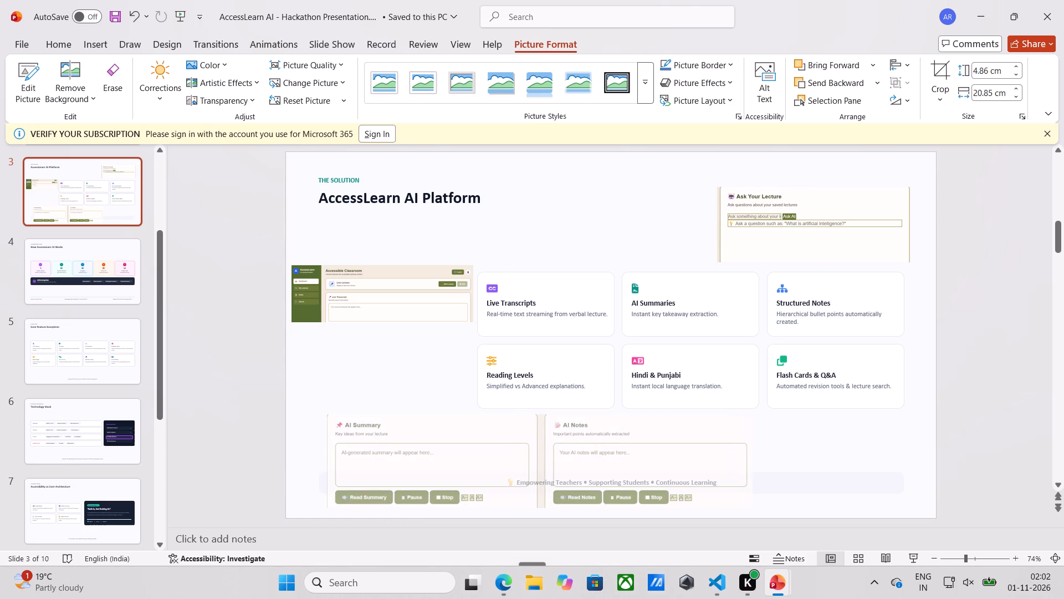
left_click_drag(753, 460, 753, 460)
Delete the banner shape behind the AI Summary and AI Notes screenshot at the bottom of slide 3.
left_click(810, 475)
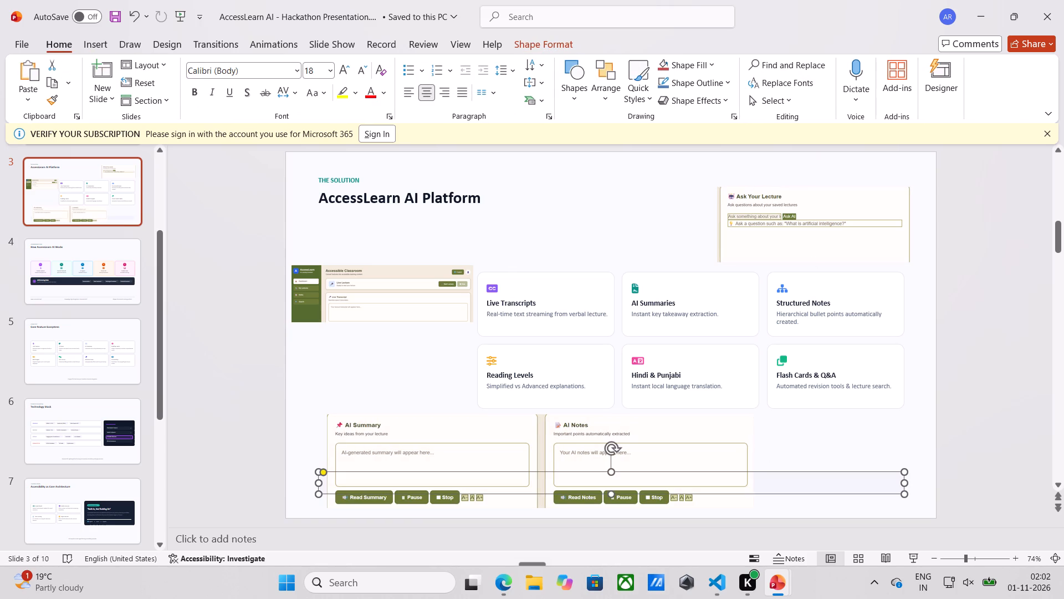
key("Delete")
Move the AI Summary and AI Notes screenshot sideways so it sits roughly centred beneath the feature cards.
left_click_drag(533, 476, 533, 477)
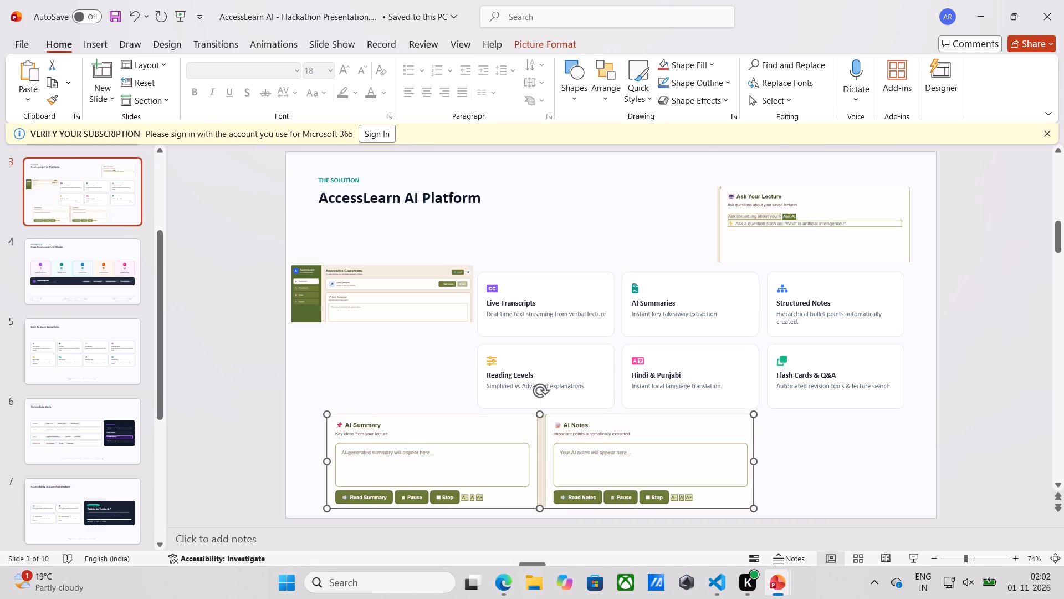
left_click_drag(533, 477, 625, 478)
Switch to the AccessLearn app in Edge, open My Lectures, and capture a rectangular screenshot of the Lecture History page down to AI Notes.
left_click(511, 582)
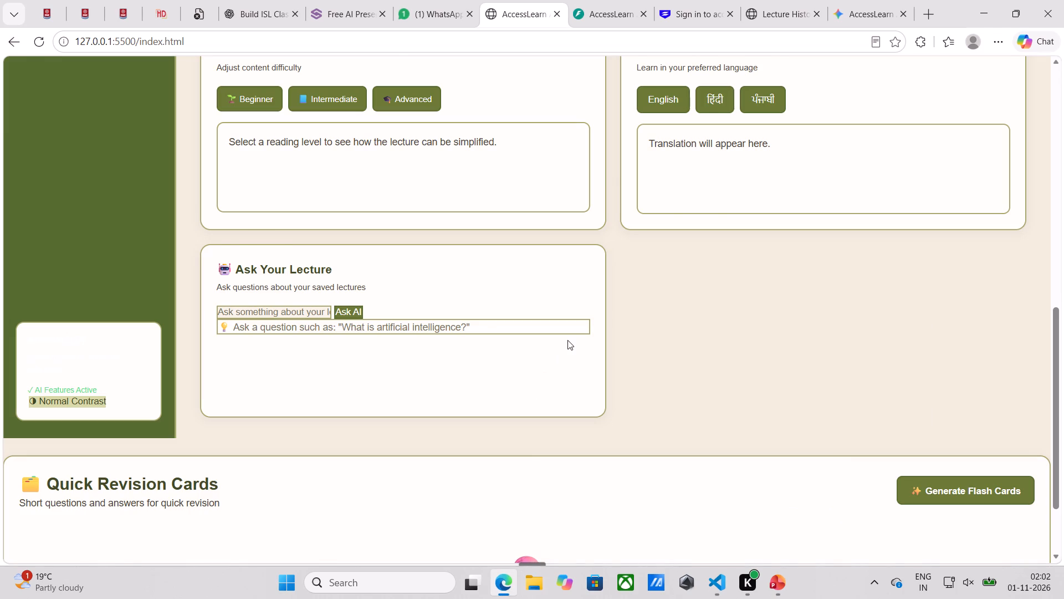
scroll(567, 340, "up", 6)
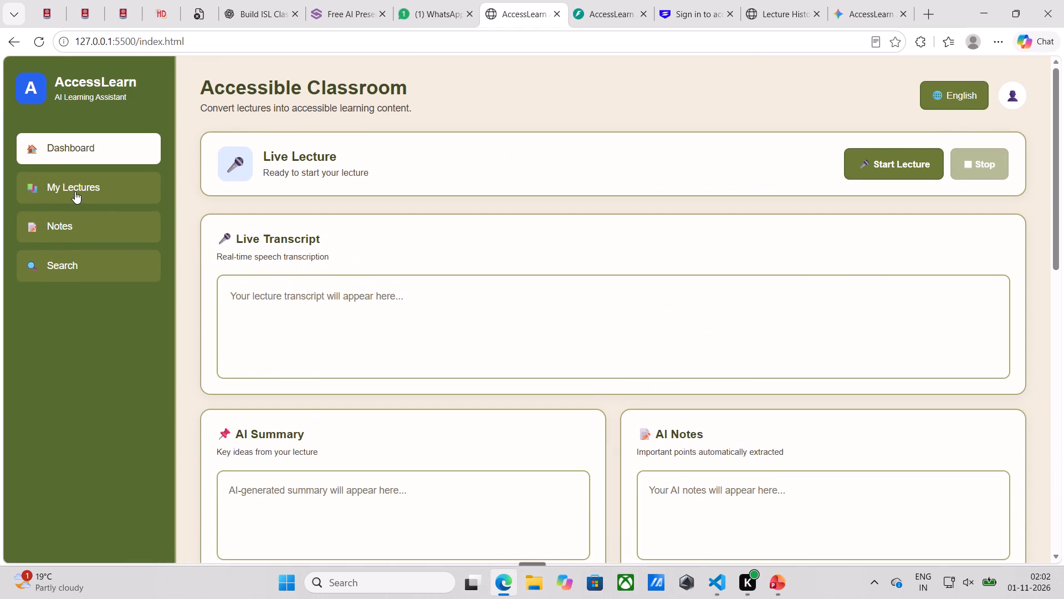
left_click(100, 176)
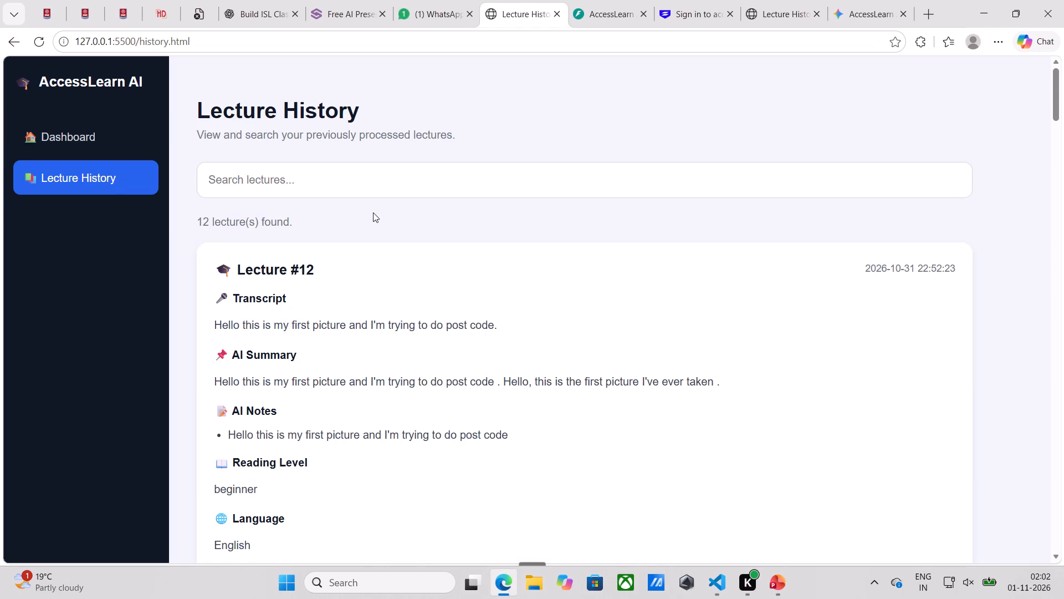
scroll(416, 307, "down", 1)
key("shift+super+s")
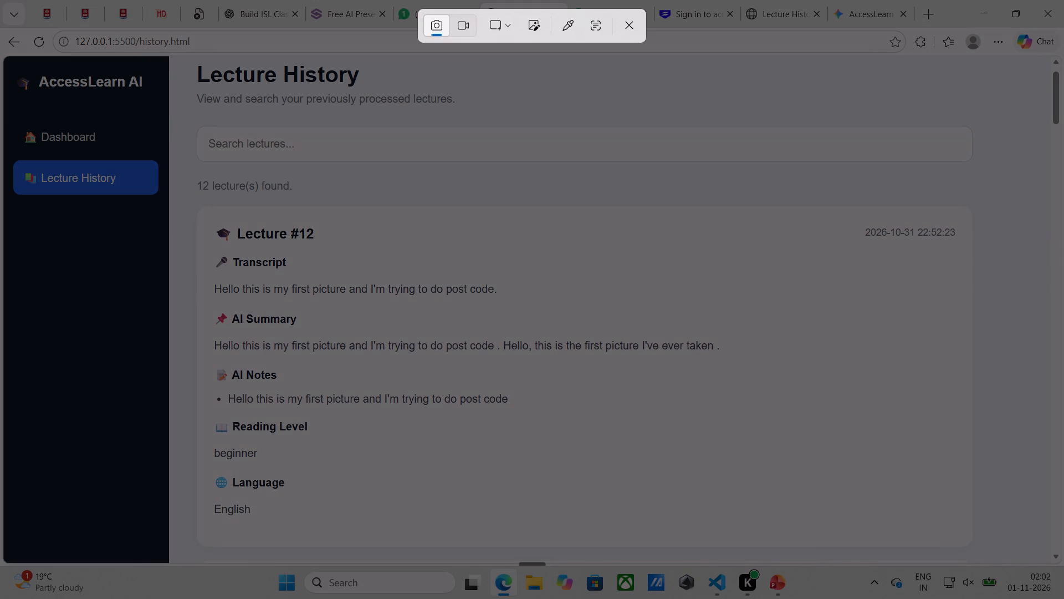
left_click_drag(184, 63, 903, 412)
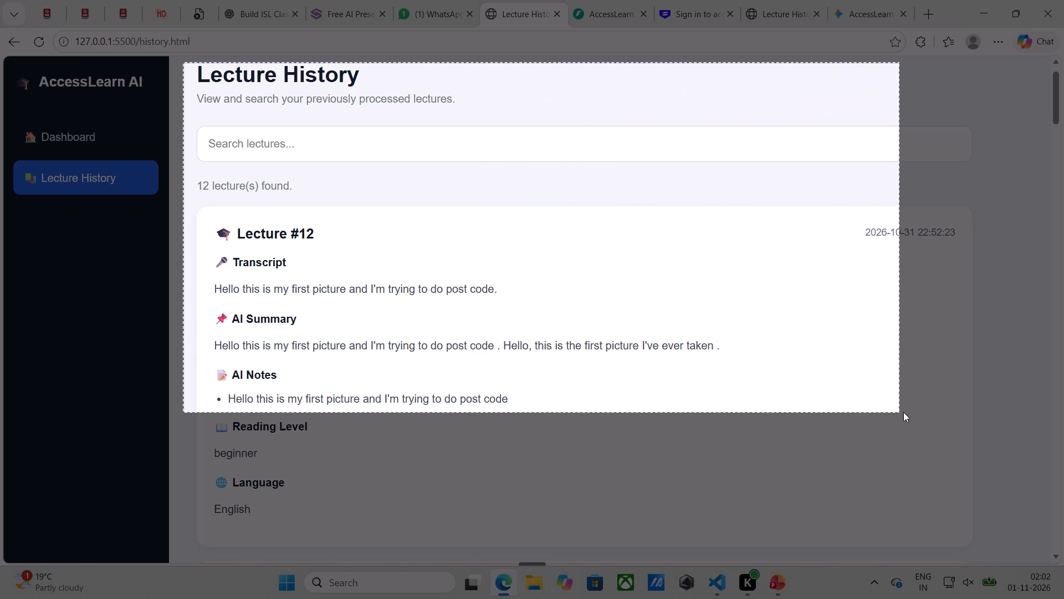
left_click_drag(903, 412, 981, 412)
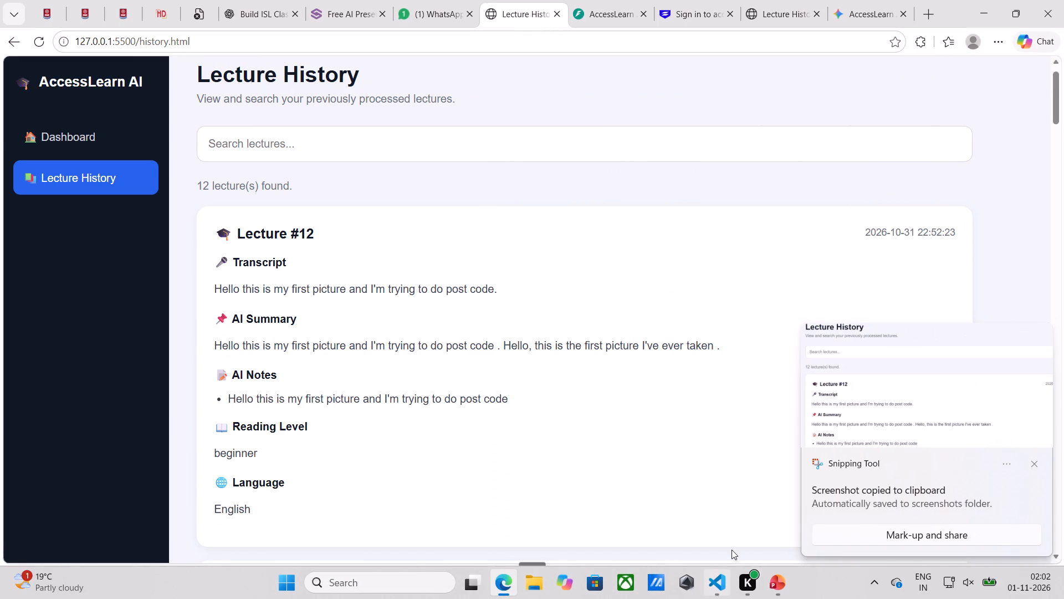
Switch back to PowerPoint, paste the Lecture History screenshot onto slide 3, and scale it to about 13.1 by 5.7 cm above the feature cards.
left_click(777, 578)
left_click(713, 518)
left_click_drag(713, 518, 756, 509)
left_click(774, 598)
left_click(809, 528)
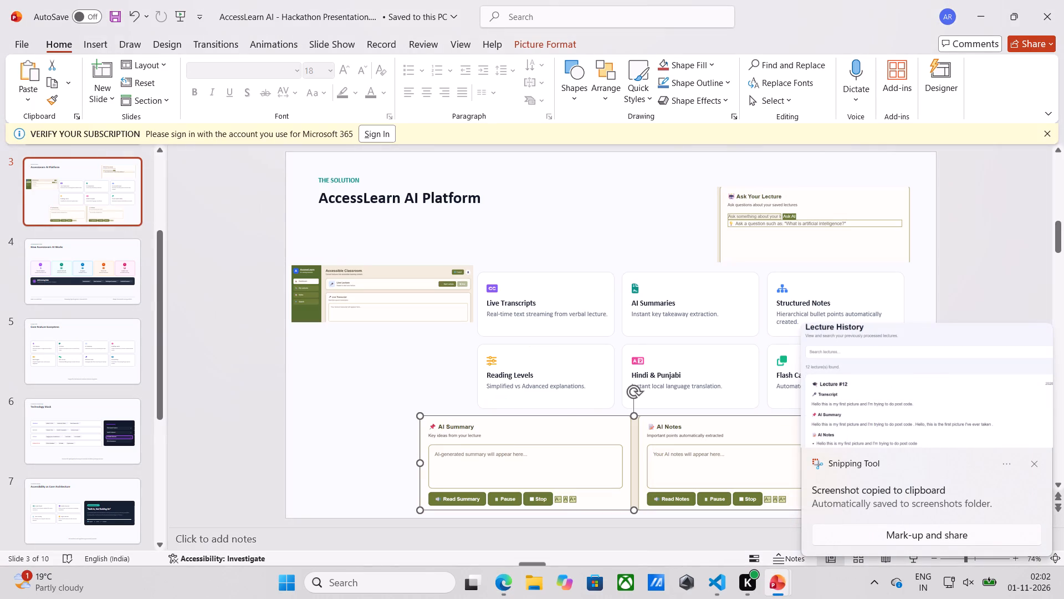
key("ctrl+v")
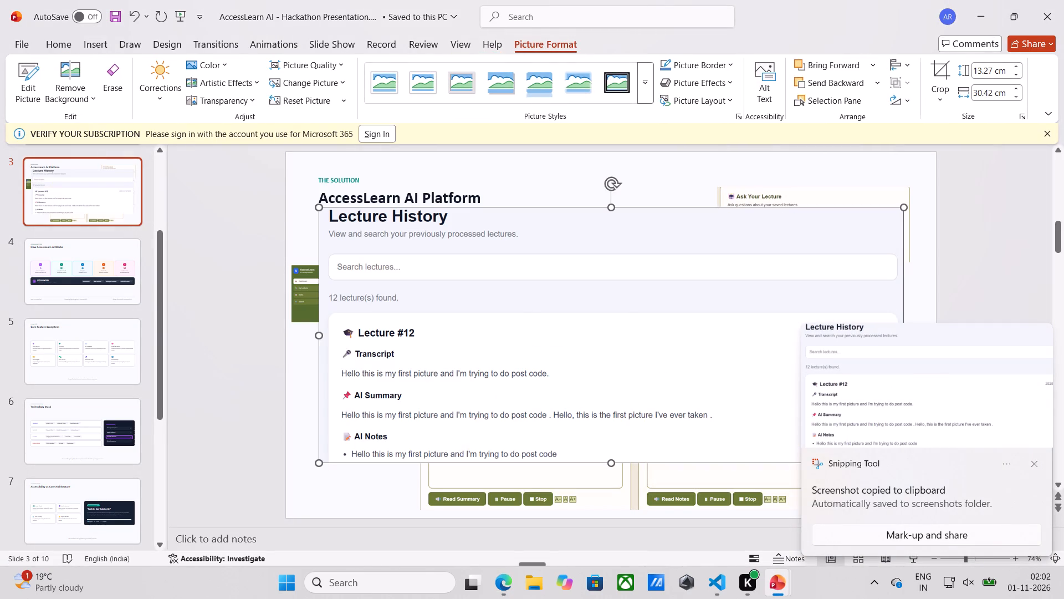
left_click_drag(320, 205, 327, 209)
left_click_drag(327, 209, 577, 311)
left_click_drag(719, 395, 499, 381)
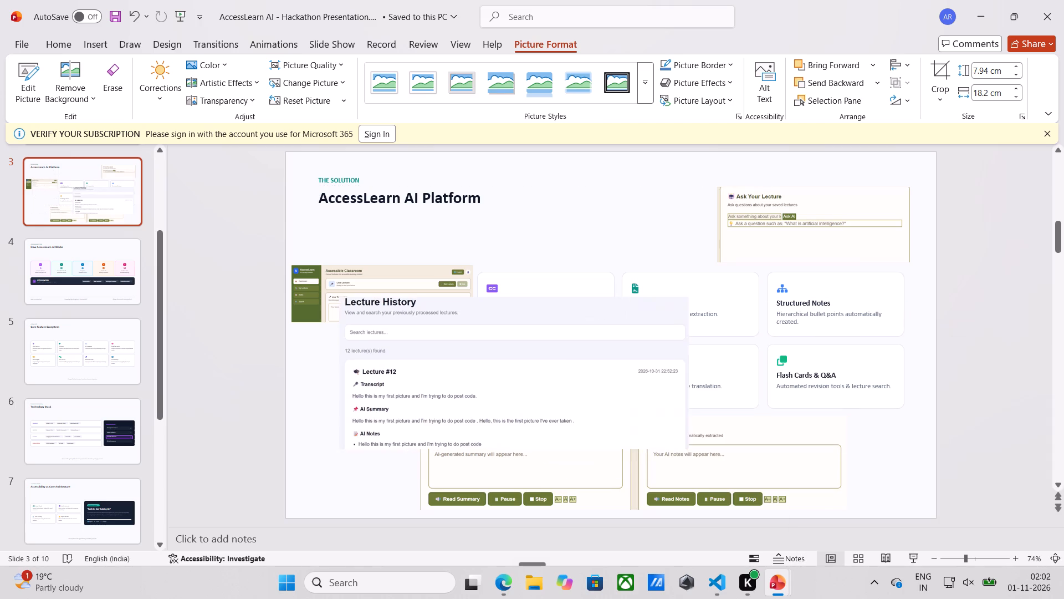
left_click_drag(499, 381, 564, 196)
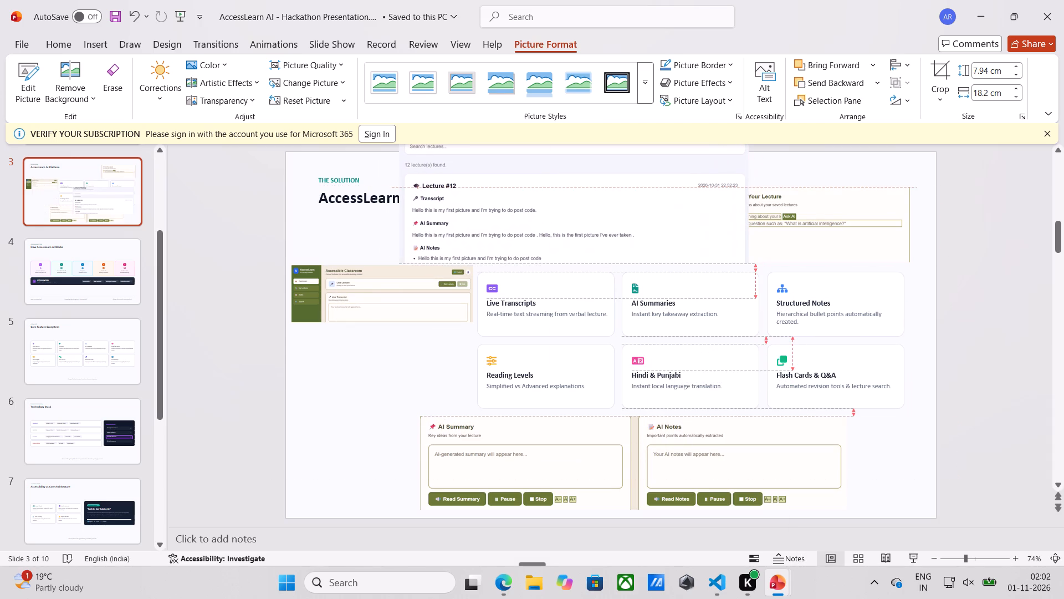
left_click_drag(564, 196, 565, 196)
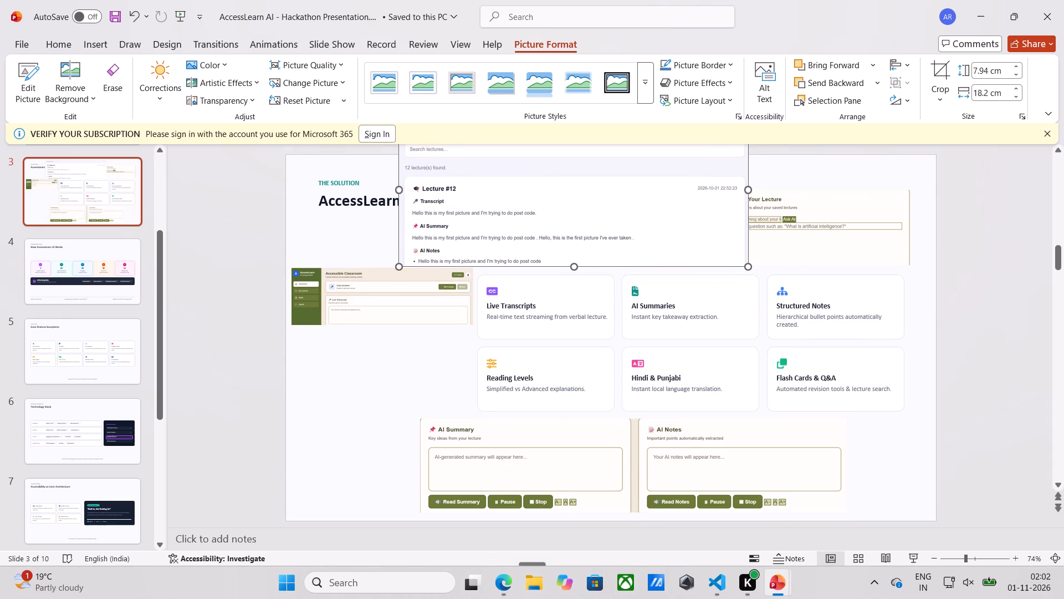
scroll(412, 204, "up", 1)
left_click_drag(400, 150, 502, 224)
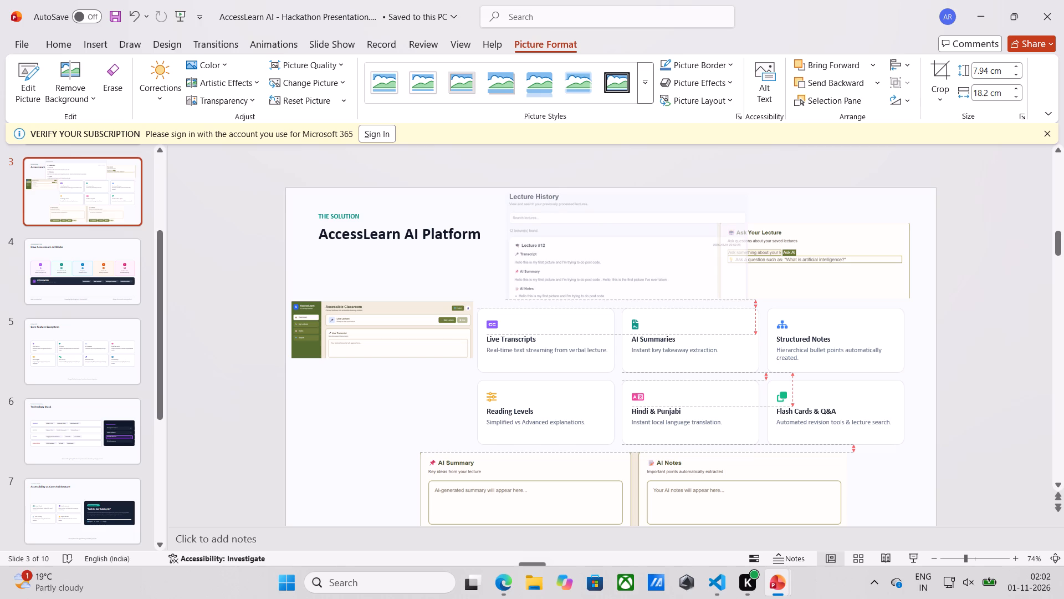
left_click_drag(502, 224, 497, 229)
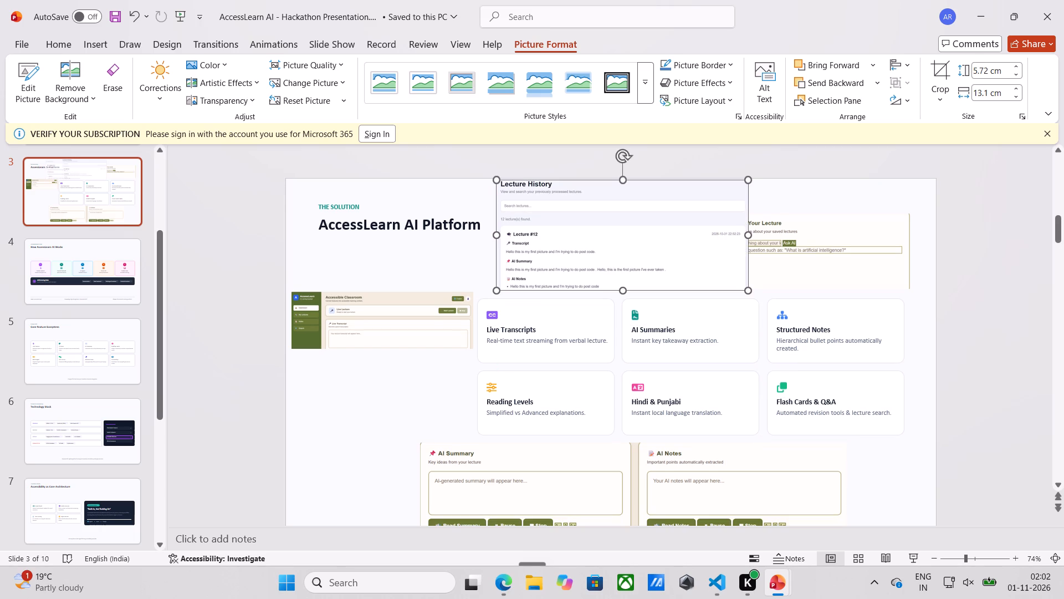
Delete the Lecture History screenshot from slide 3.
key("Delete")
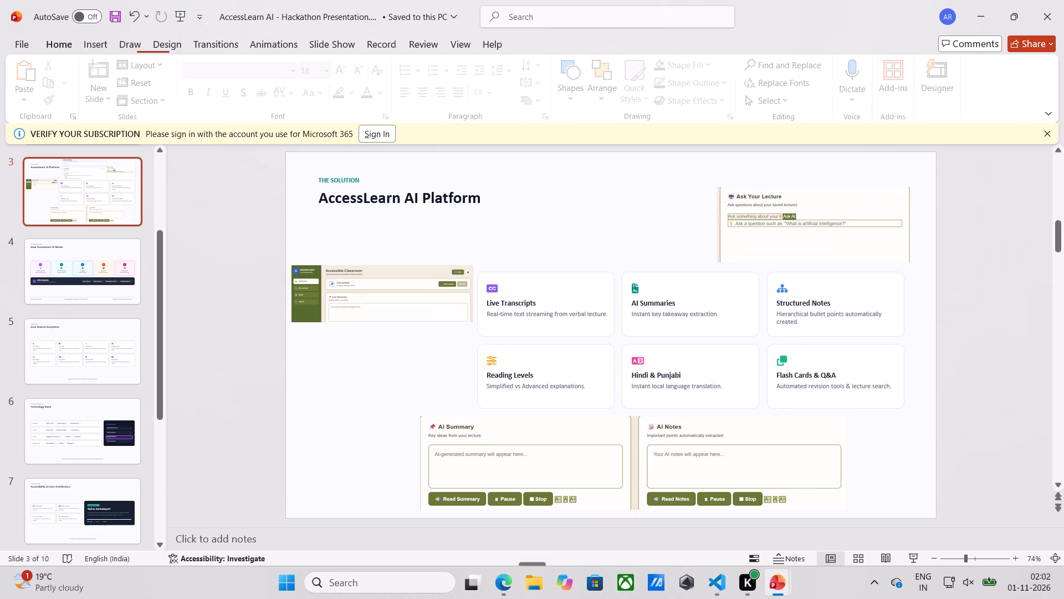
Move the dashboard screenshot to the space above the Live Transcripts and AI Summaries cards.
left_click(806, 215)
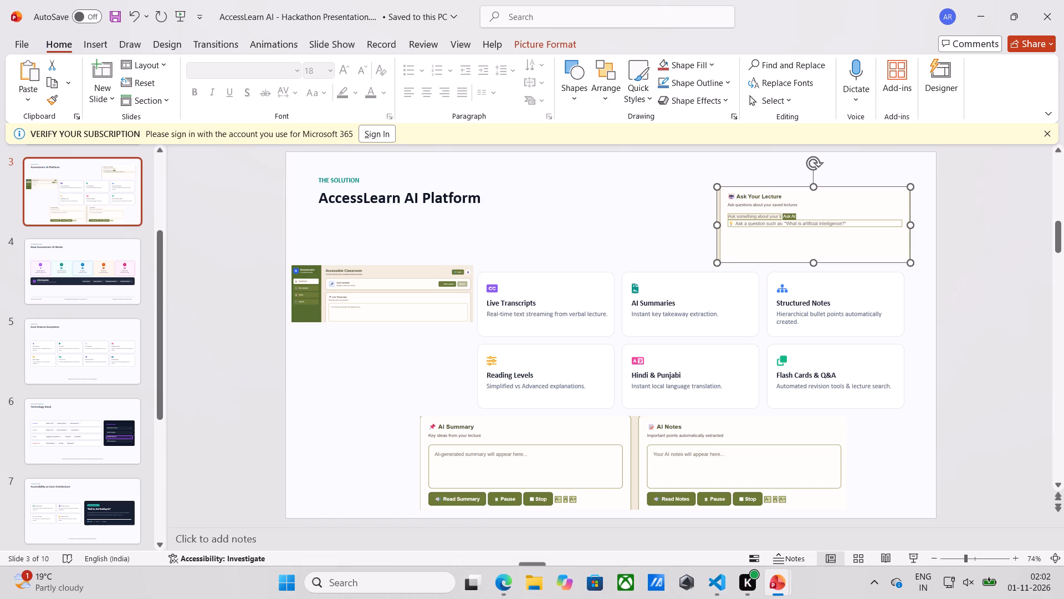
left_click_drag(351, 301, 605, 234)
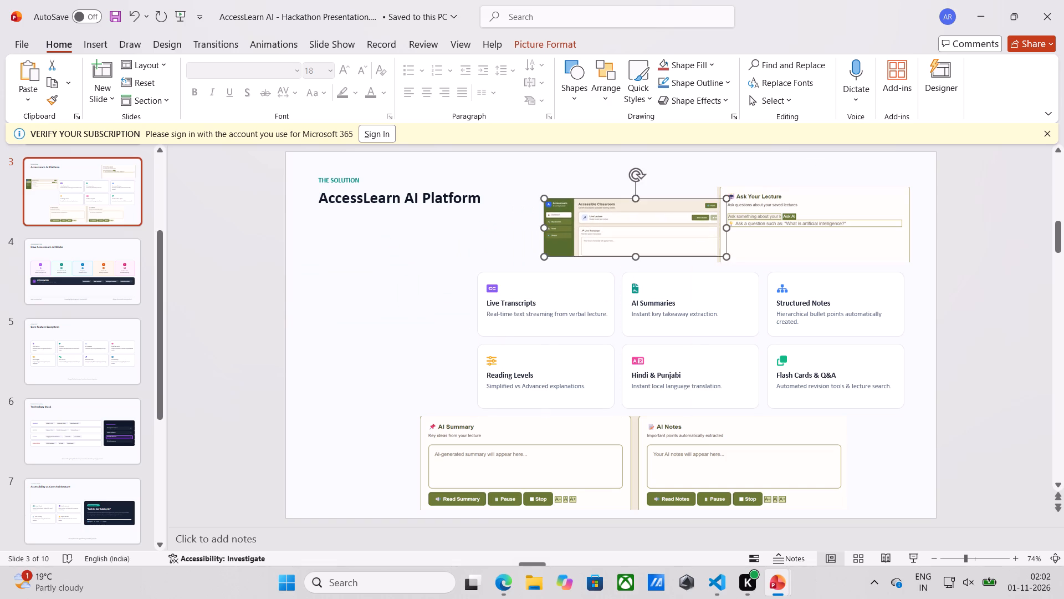
Move the Ask Your Lecture screenshot to the empty space beside the Live Transcripts and Reading Levels cards, vertically centred on the slide.
left_click_drag(780, 217, 352, 303)
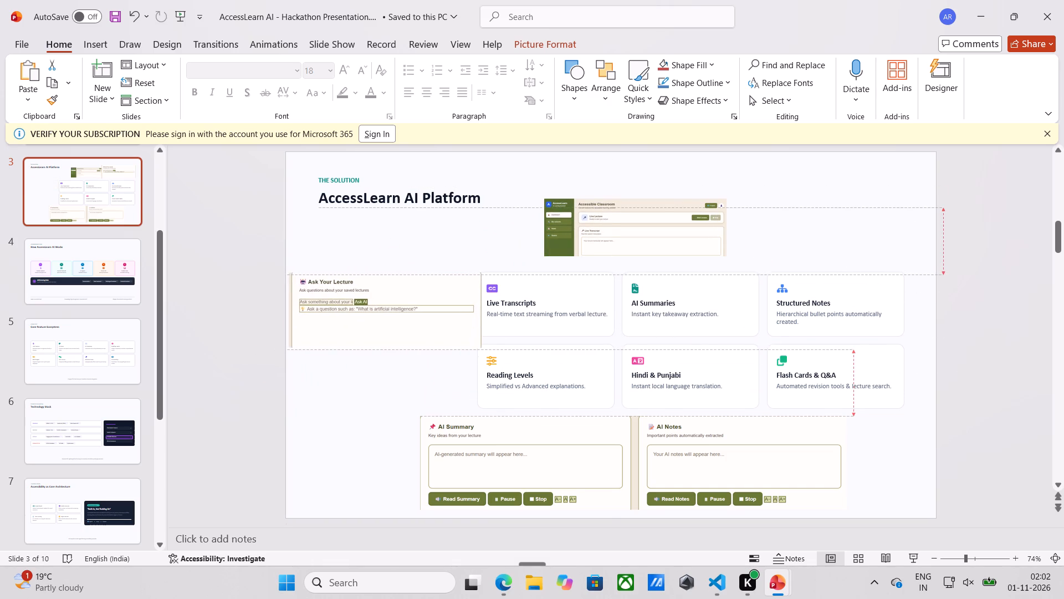
left_click_drag(352, 303, 353, 303)
left_click_drag(397, 314, 396, 337)
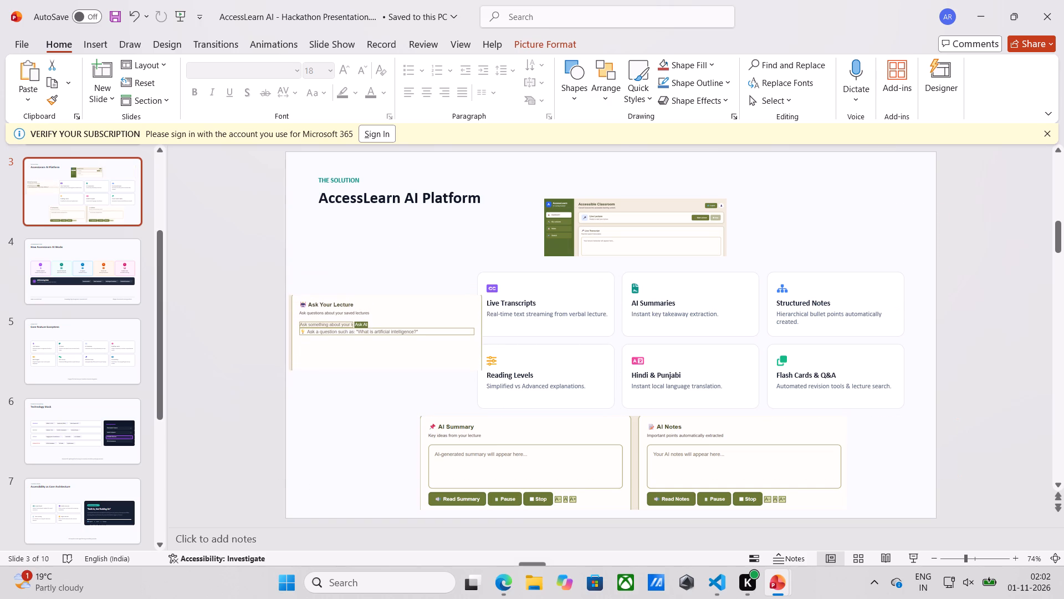
left_click_drag(396, 337, 393, 340)
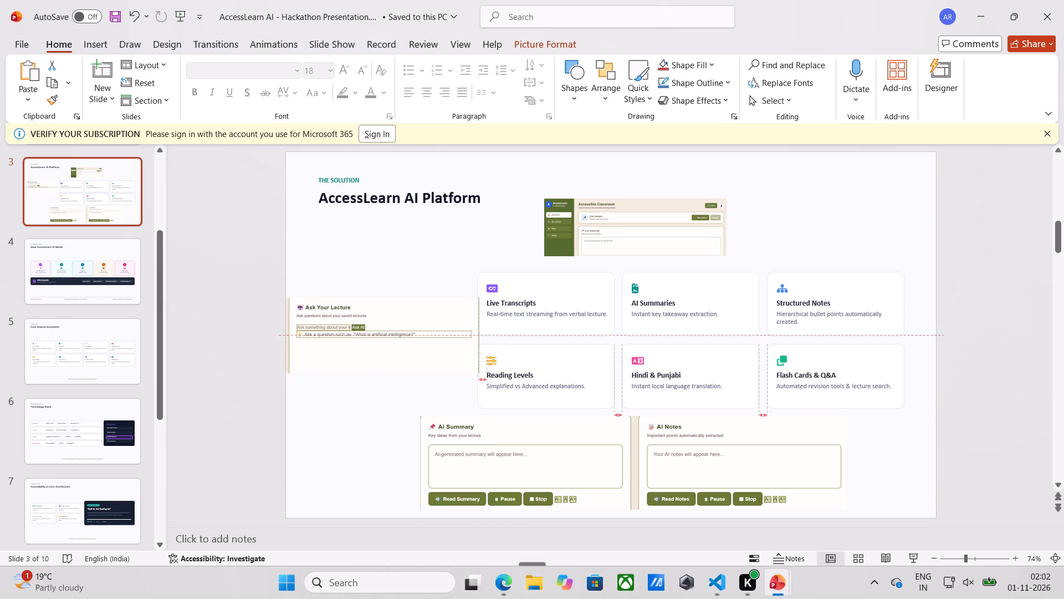
left_click_drag(393, 340, 391, 340)
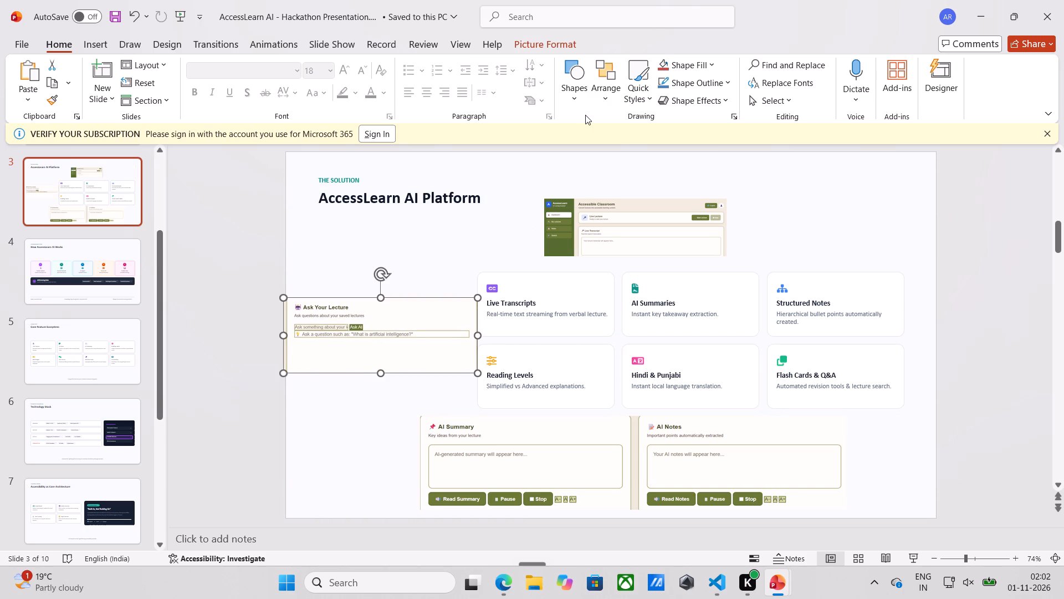
Delete the Accessible Classroom dashboard screenshot from slide 3.
left_click(617, 210)
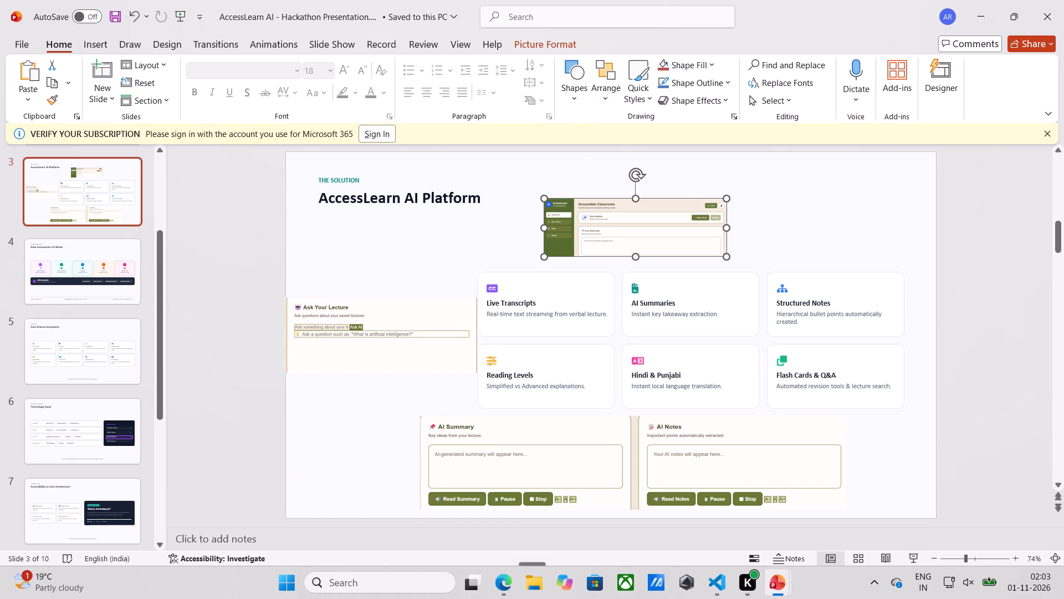
key("Delete")
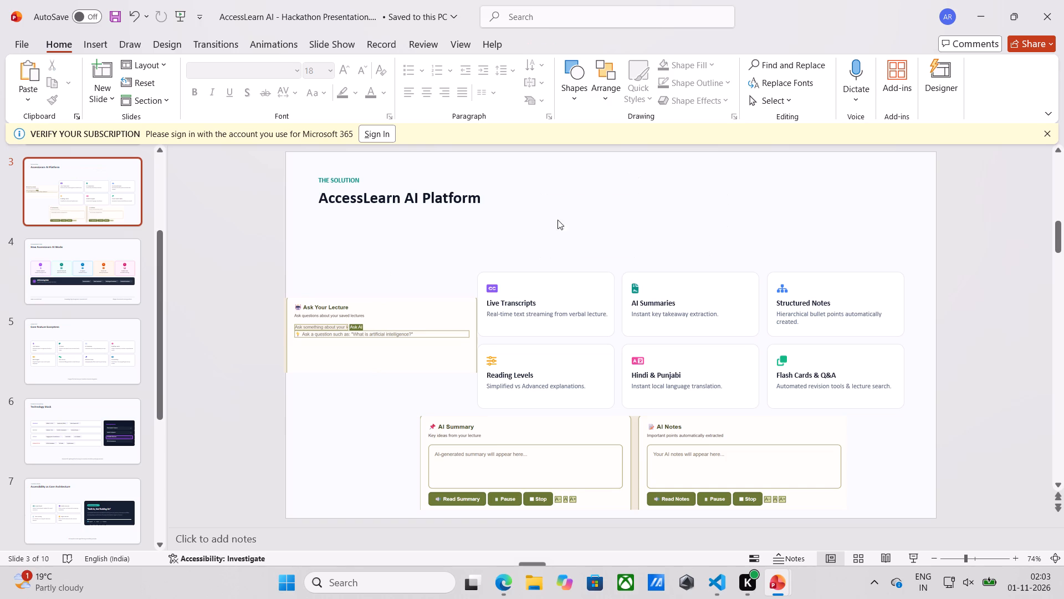
On slide 4, How AccessLearn AI Works, delete the dark background bar behind AI Processing Tasks.
left_click(106, 360)
left_click(106, 208)
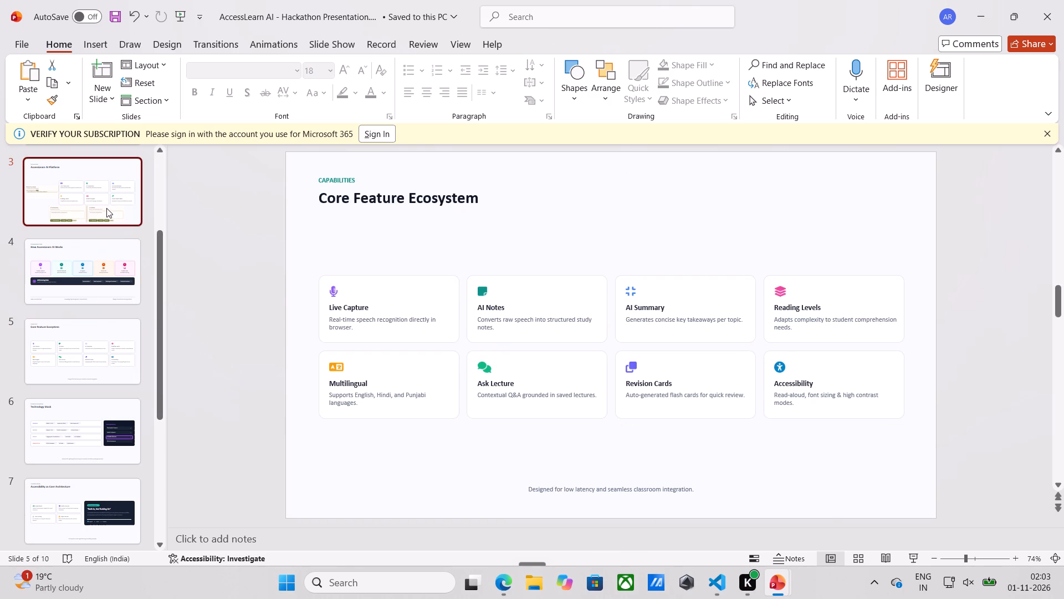
left_click(103, 251)
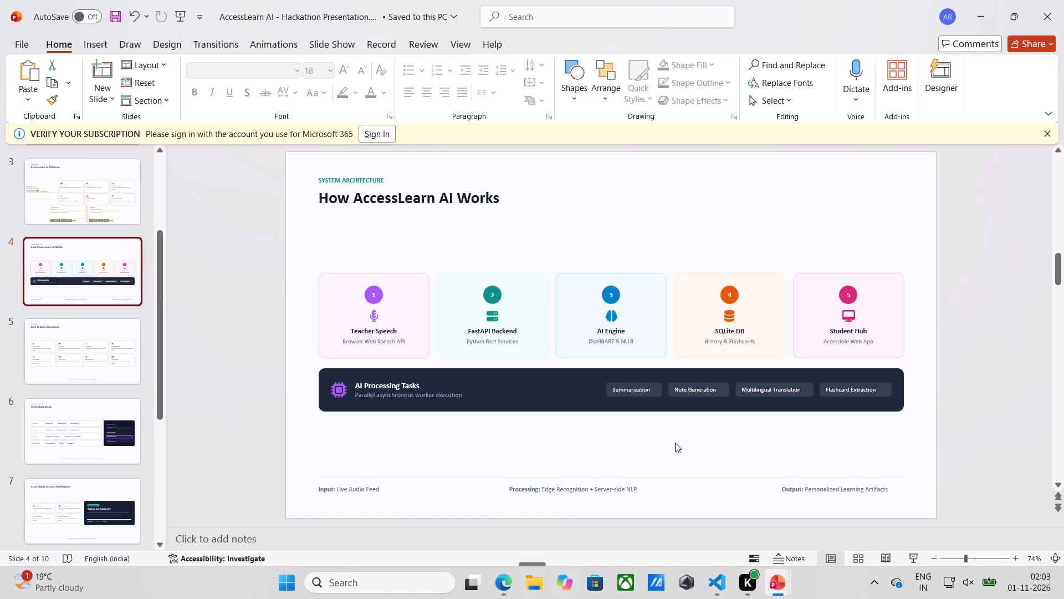
left_click(594, 397)
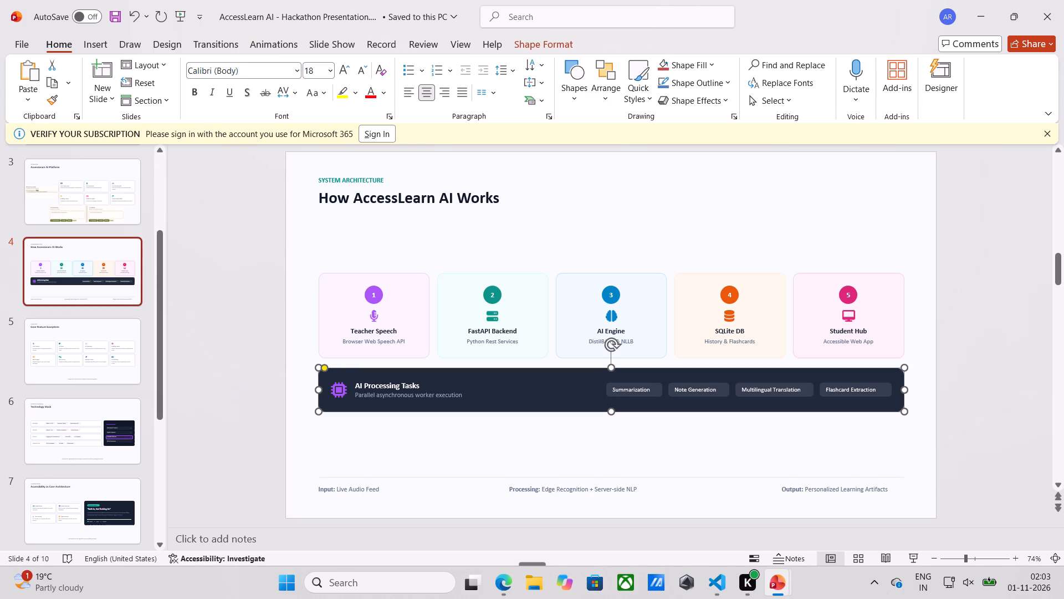
key("Delete")
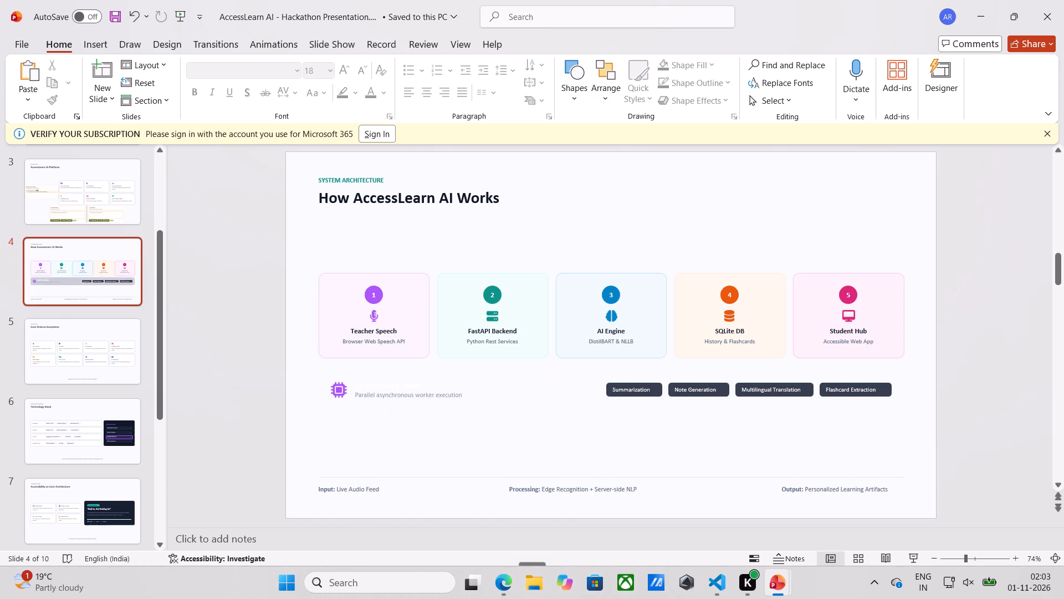
Delete the AI Processing Tasks heading text box above the parallel asynchronous worker execution line on slide 4.
left_click(439, 378)
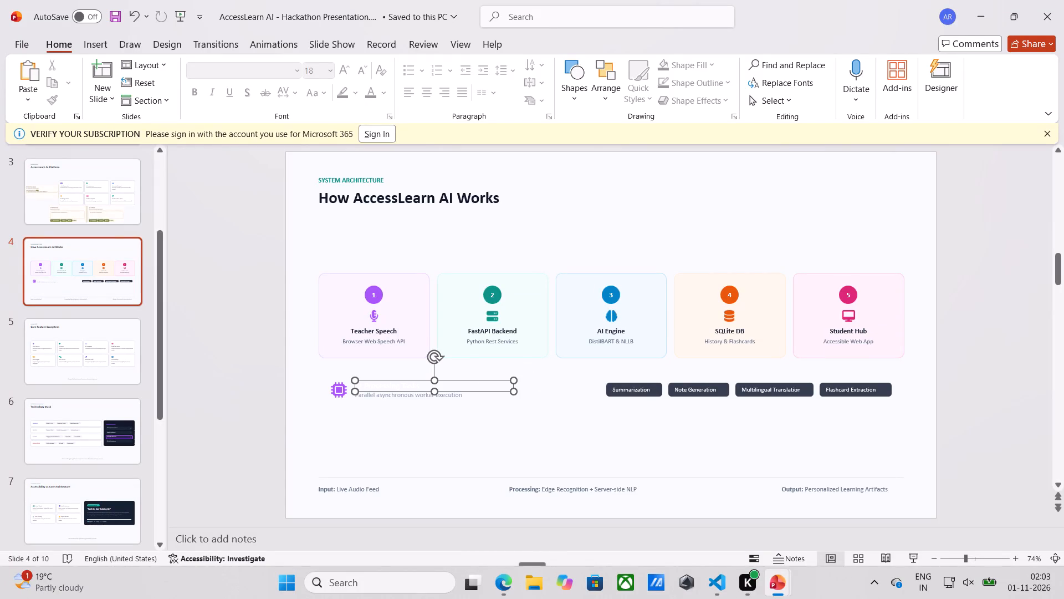
key("F12")
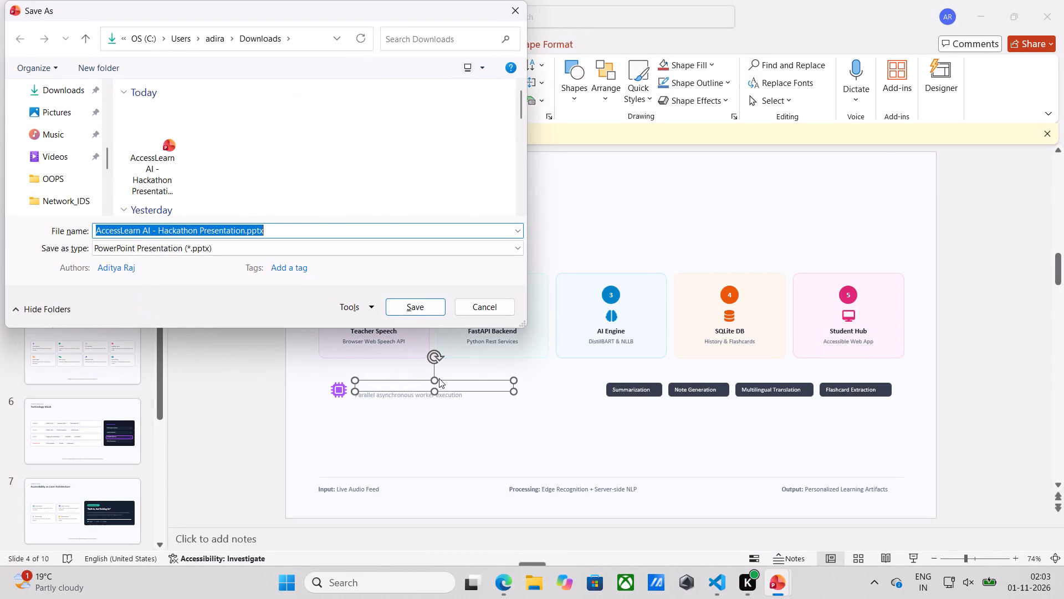
key("Escape")
key("Delete")
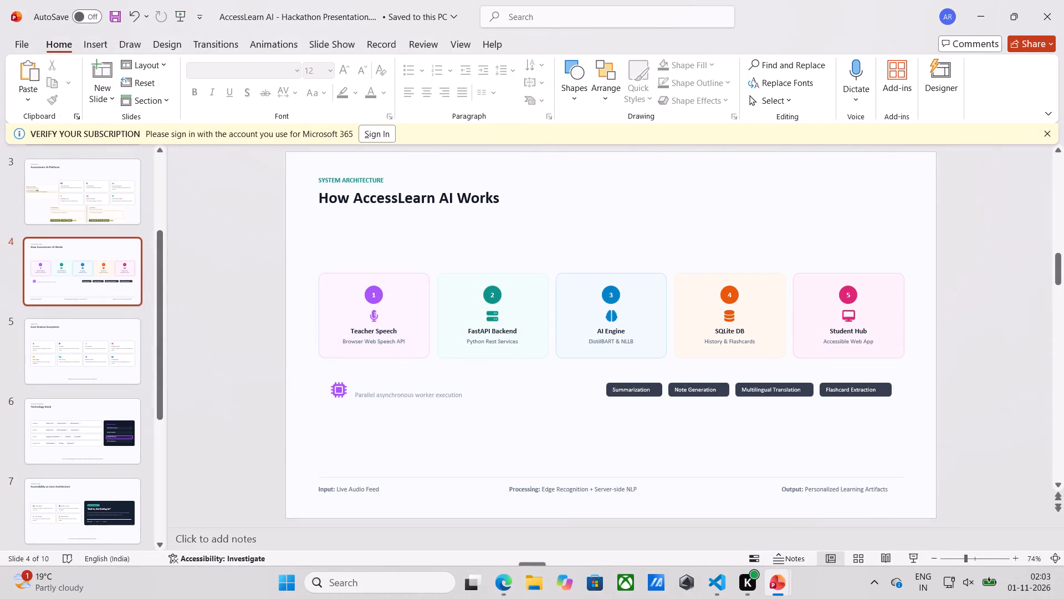
Delete the purple chip icon and the parallel asynchronous worker execution text from slide 4.
left_click(334, 397)
key("Delete")
left_click(405, 395)
key("Delete")
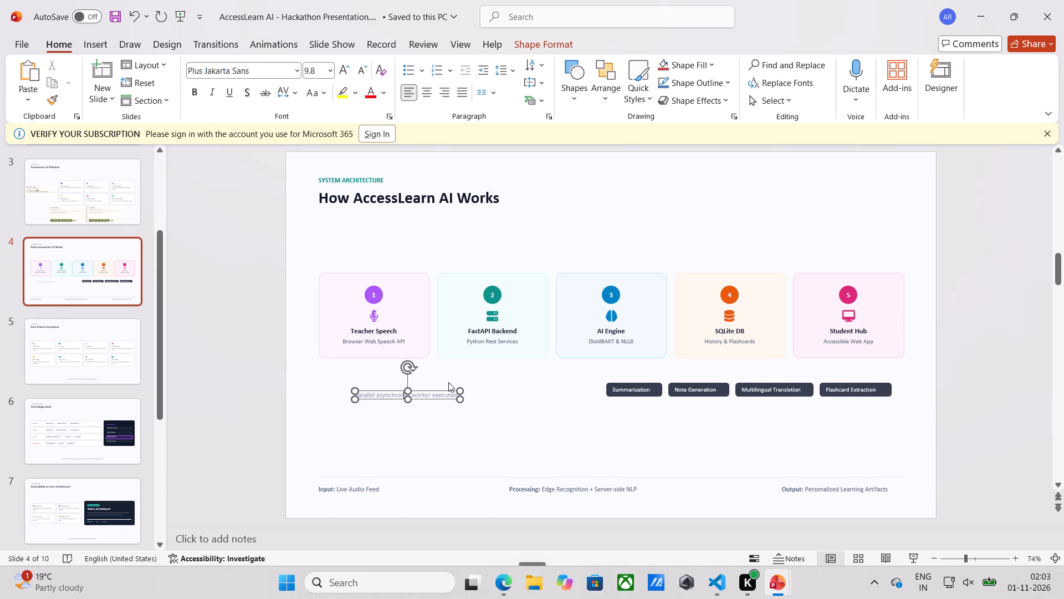
left_click(456, 392)
key("Delete")
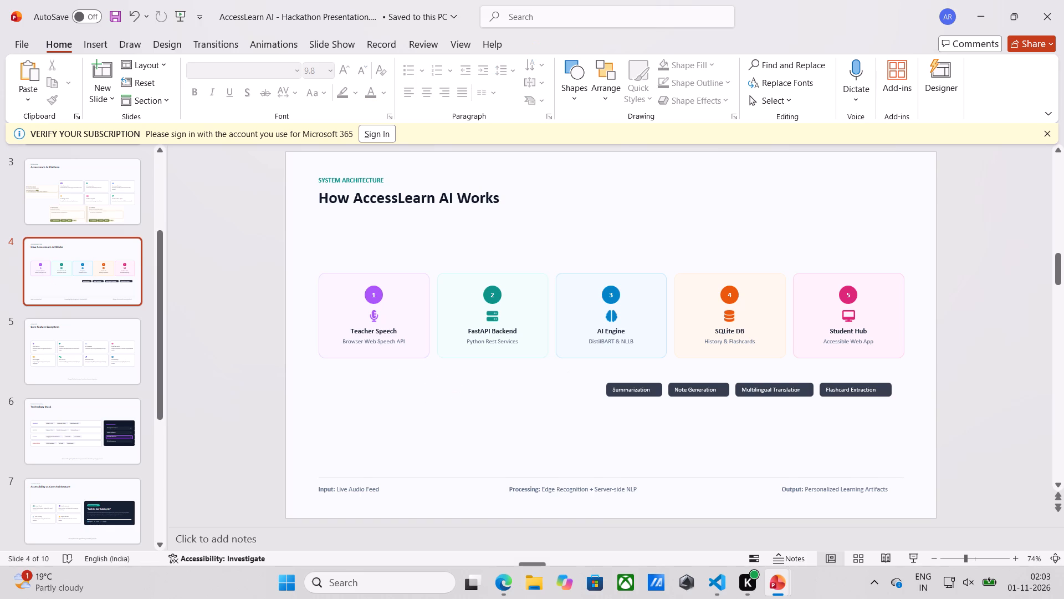
Delete the dark Summarization, Note Generation, Multilingual Translation and Flashcard Extraction labels beneath the cards on slide 4.
left_click(633, 389)
left_click(650, 383)
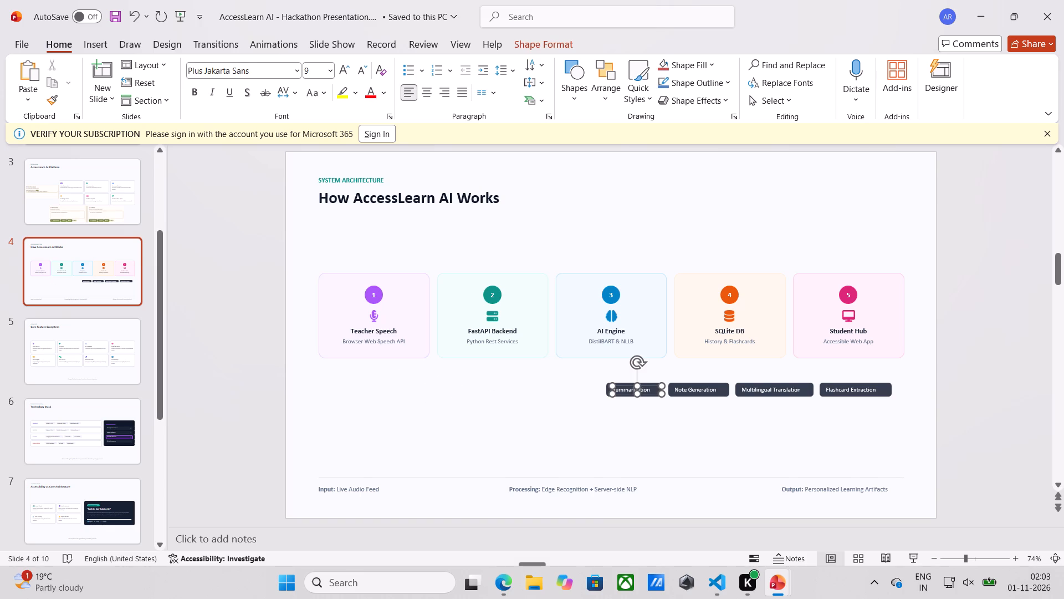
key("Delete")
left_click(708, 380)
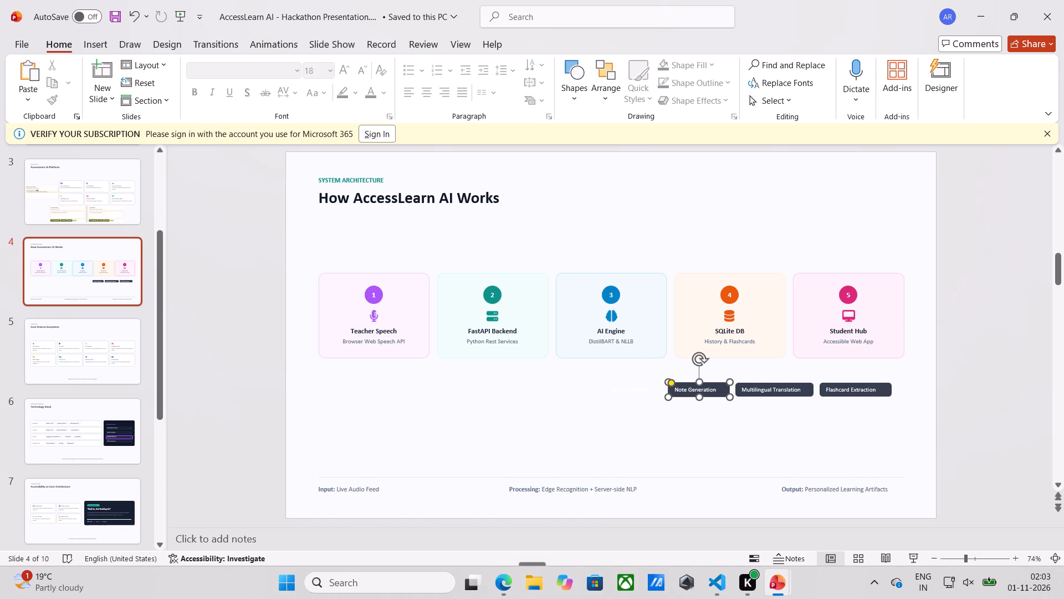
key("Delete")
left_click(803, 384)
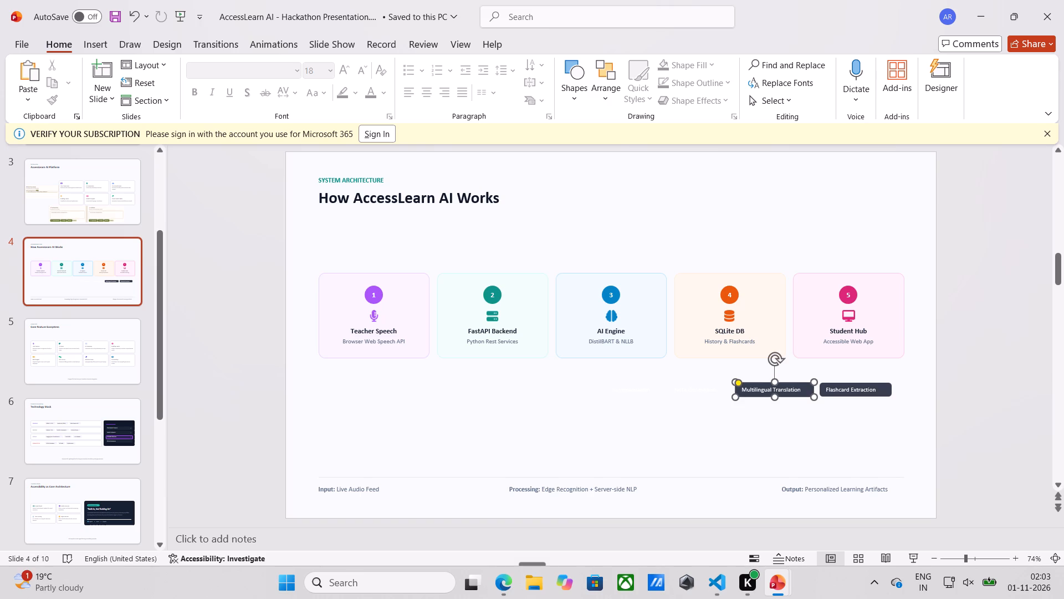
key("Delete")
left_click(884, 384)
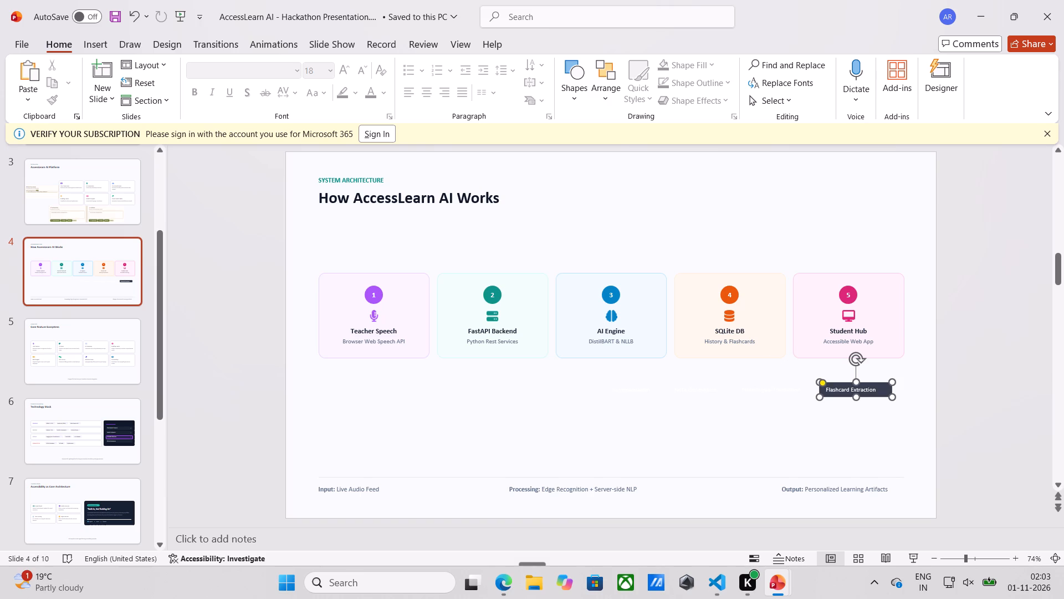
key("Delete")
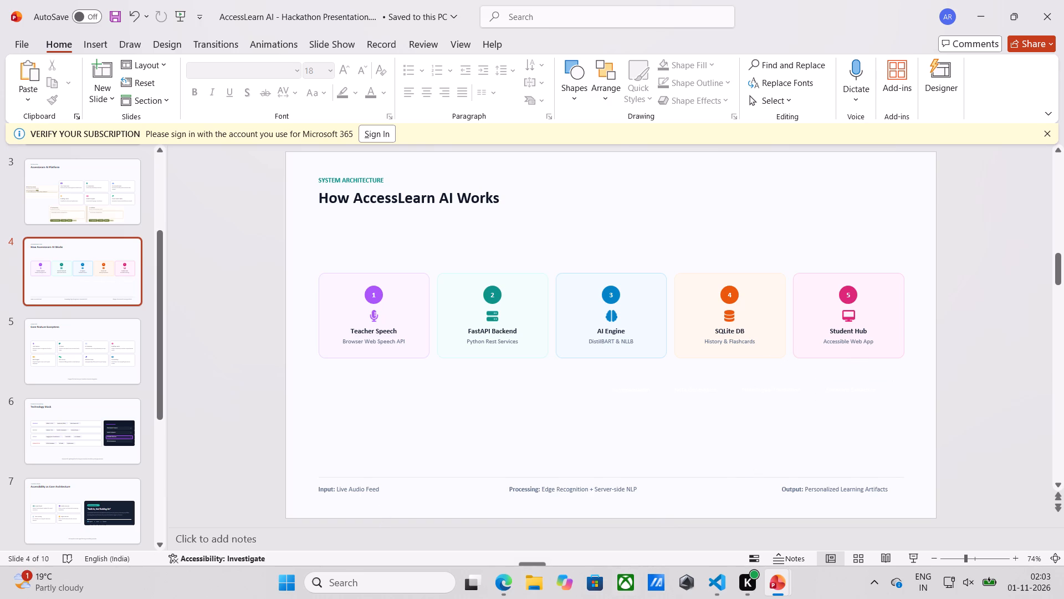
Delete the Input: Live Audio Feed text box from the footer of slide 4.
left_click(351, 491)
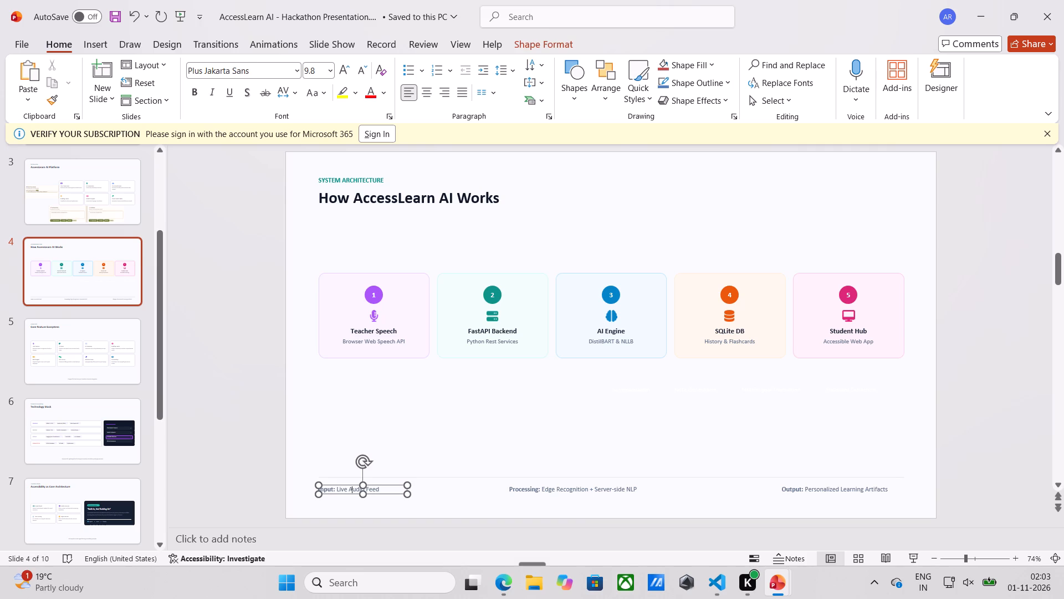
key("Delete")
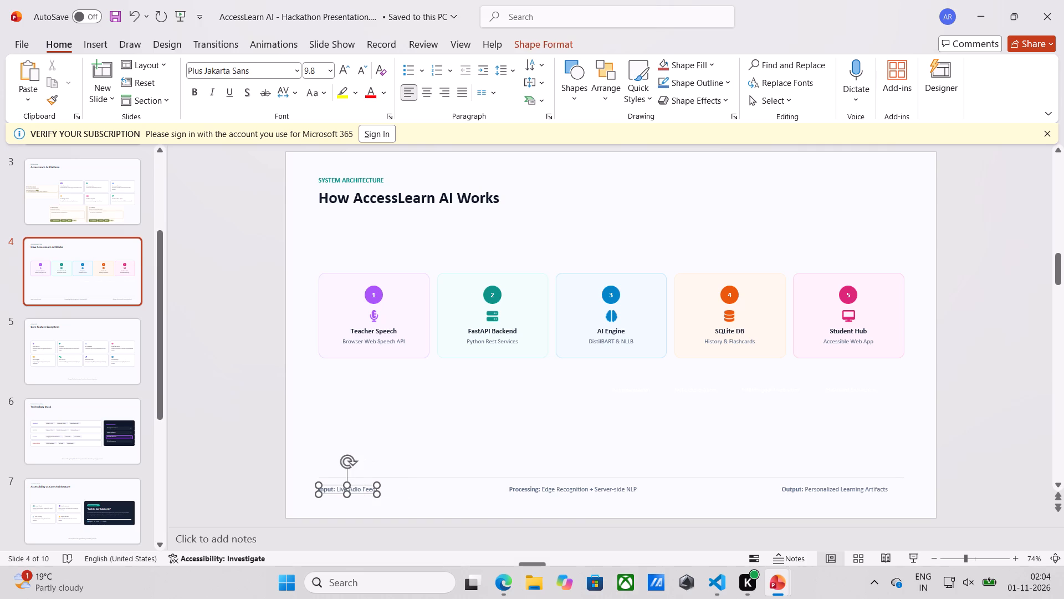
key("Delete")
key("Delete")
key("Delete")
key("Delete")
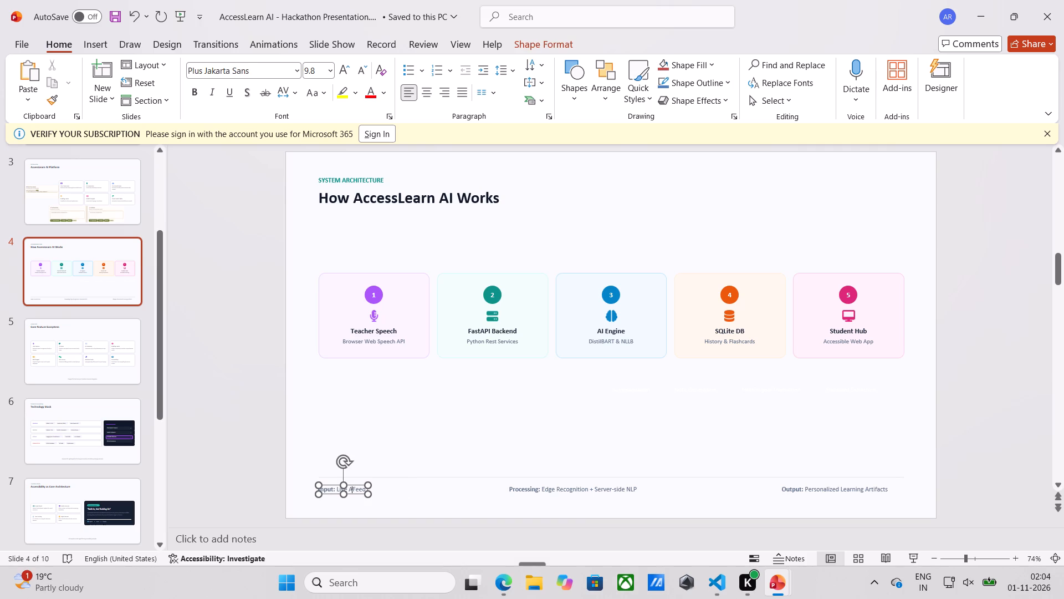
key("Delete")
left_click(346, 485)
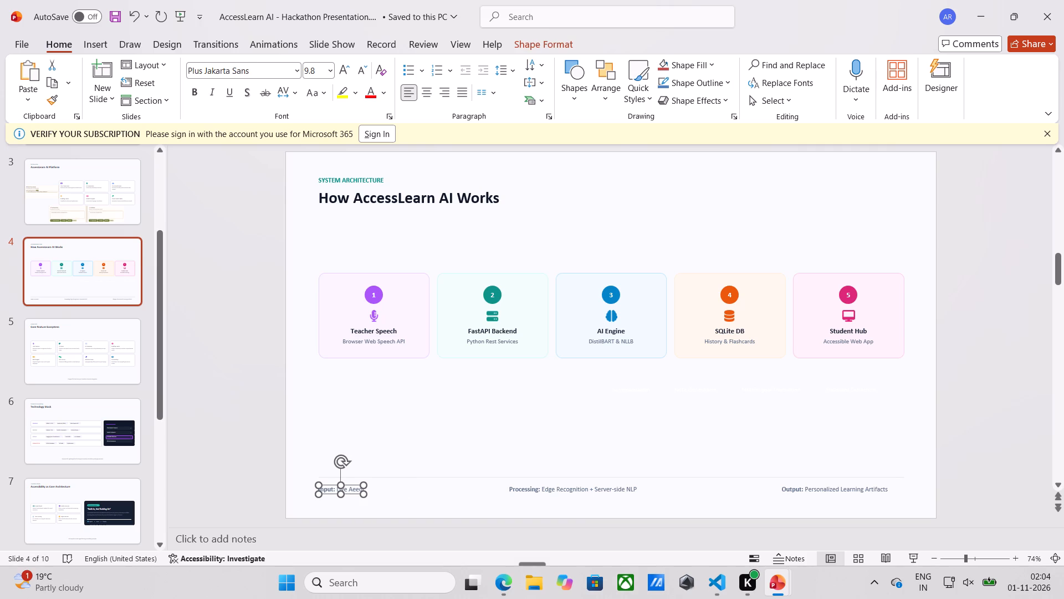
key("Delete")
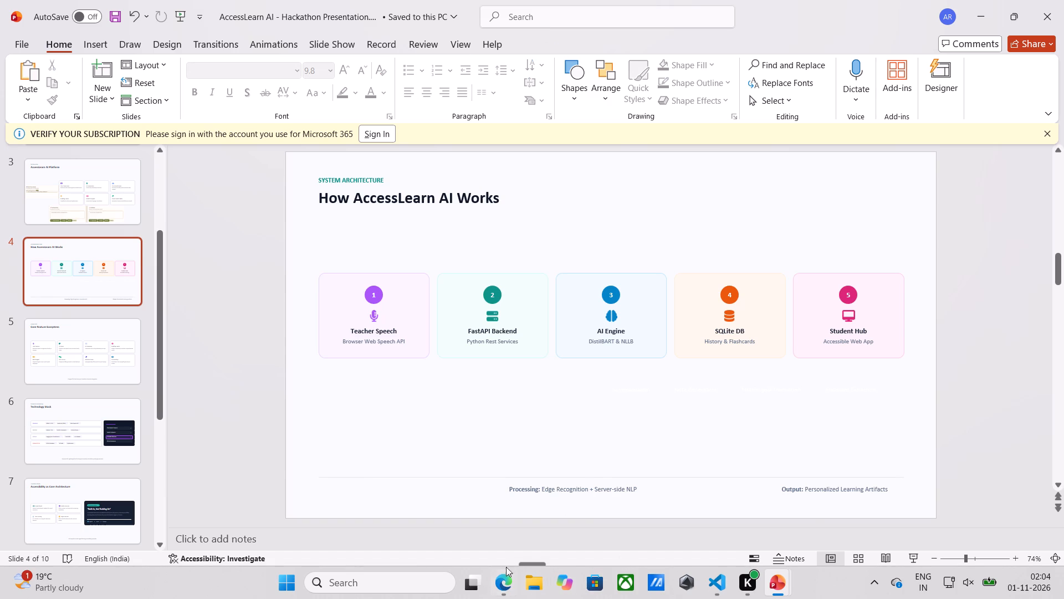
Switch to Edge, open the AccessLearn Dashboard, and snip its Accessible Classroom area from the heading through the Live Transcript box.
left_click(507, 588)
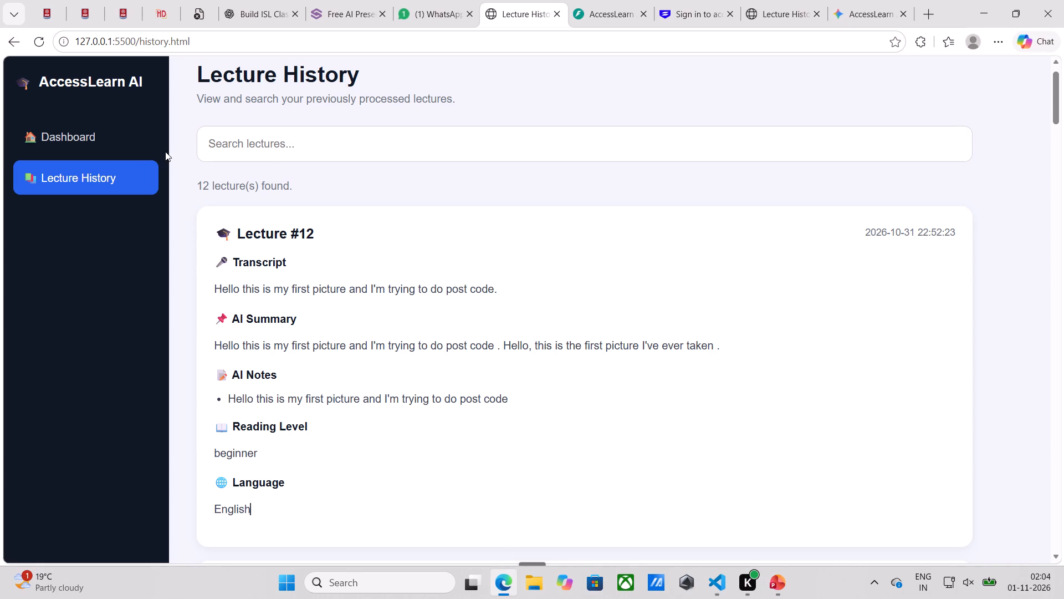
left_click(133, 134)
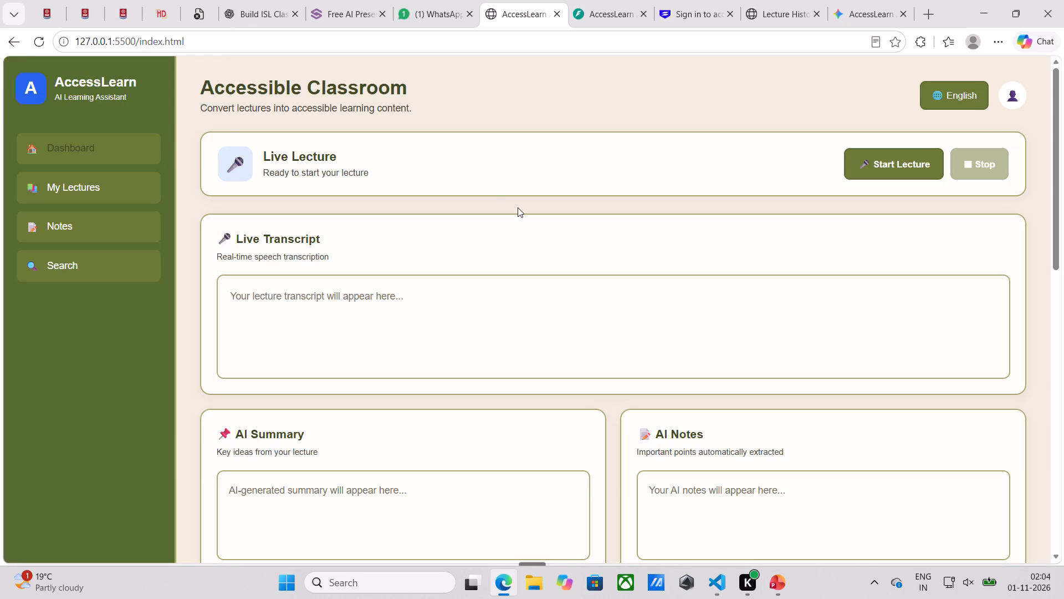
key("shift+super+s")
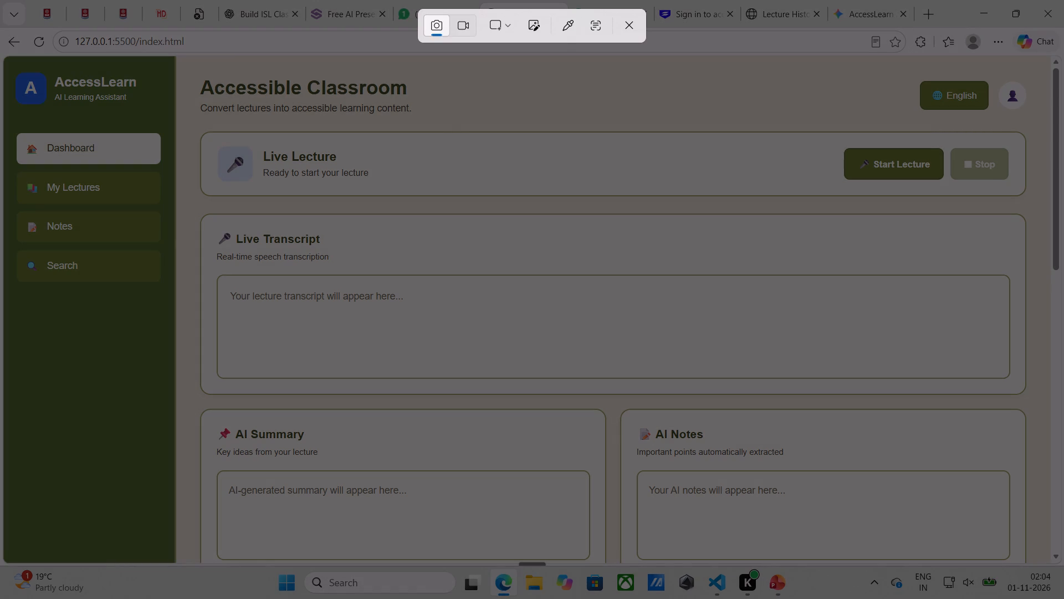
left_click_drag(175, 58, 821, 362)
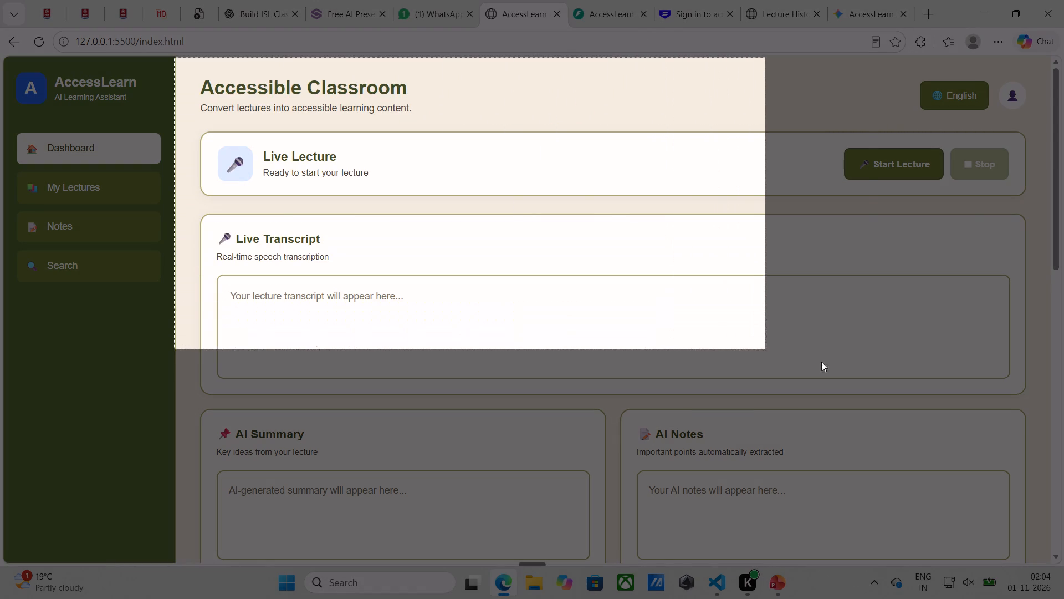
left_click_drag(821, 362, 1036, 388)
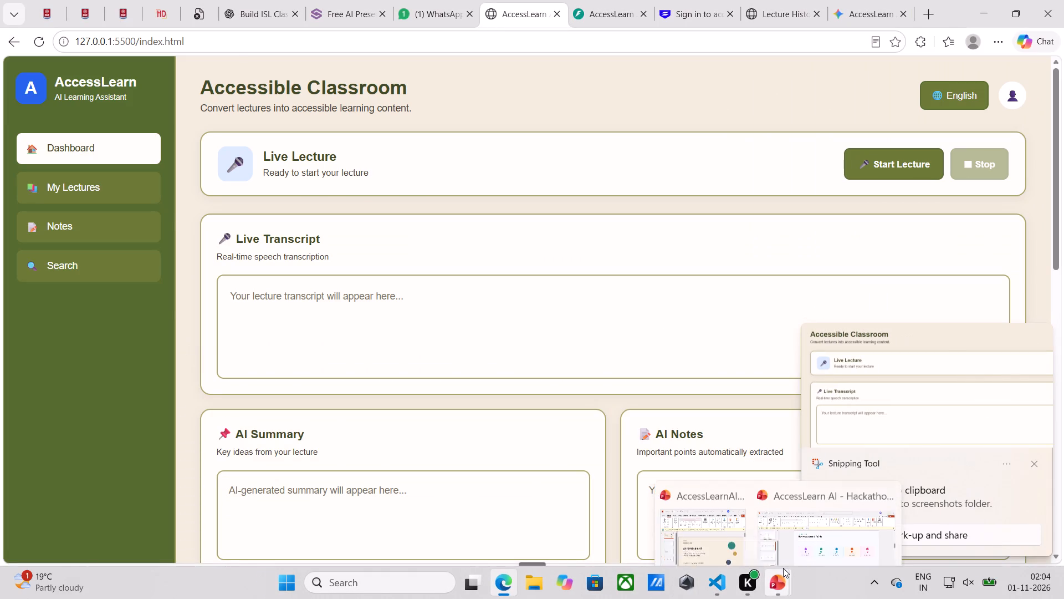
Return to the AccessLearn AI hackathon presentation in PowerPoint and paste the Accessible Classroom screenshot onto slide 4.
left_click(812, 516)
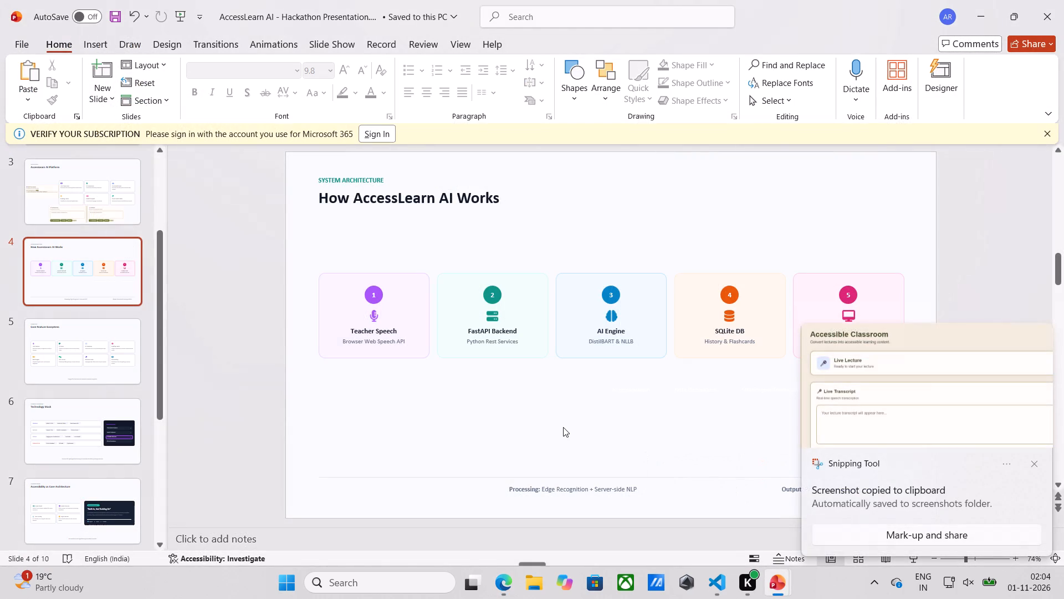
key("ctrl+c")
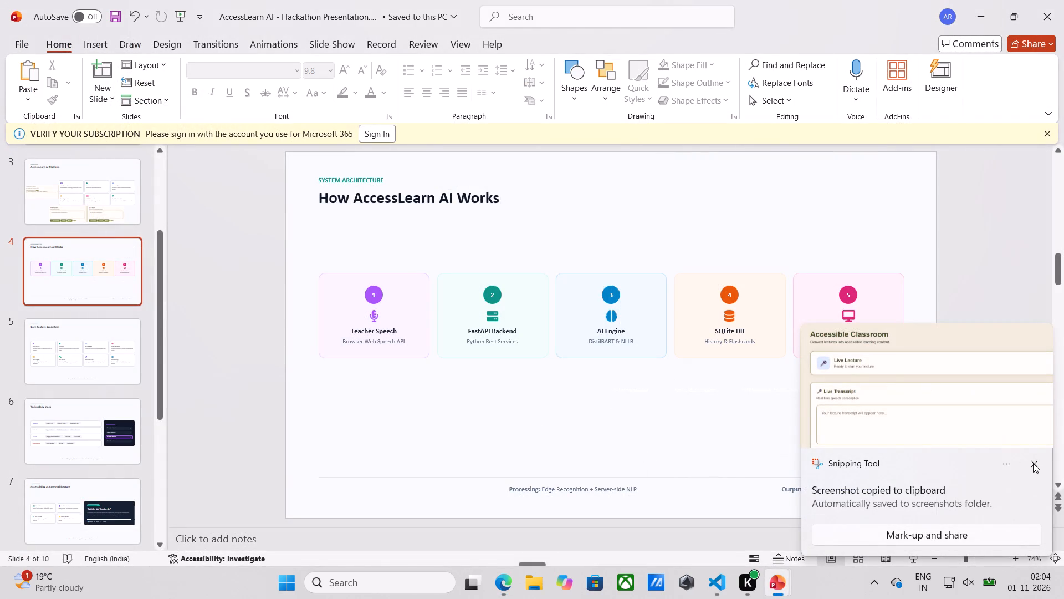
left_click(1034, 463)
left_click(691, 444)
key("ctrl+v")
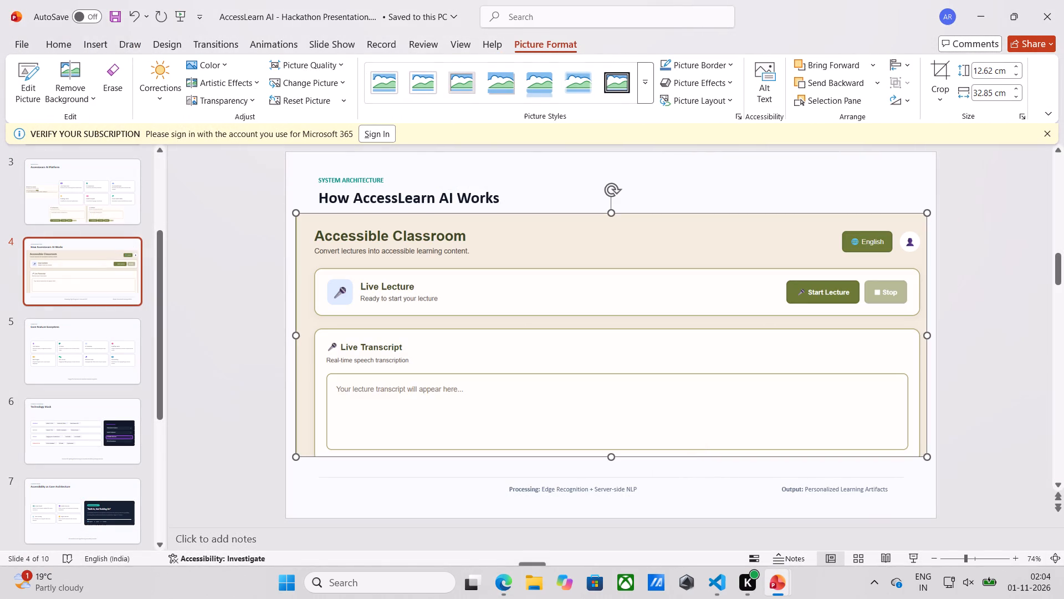
Shrink the pasted screenshot to about 26.7 cm wide and move it down over the lower part of slide 4.
left_click_drag(538, 317, 541, 391)
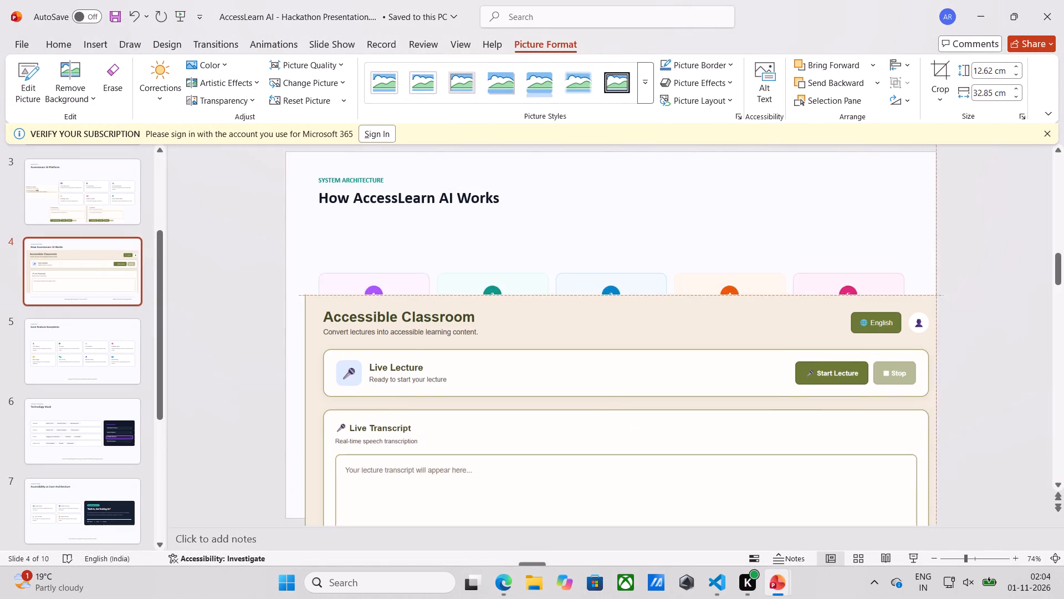
left_click_drag(541, 391, 524, 363)
left_click_drag(277, 257, 407, 306)
left_click_drag(590, 362, 539, 396)
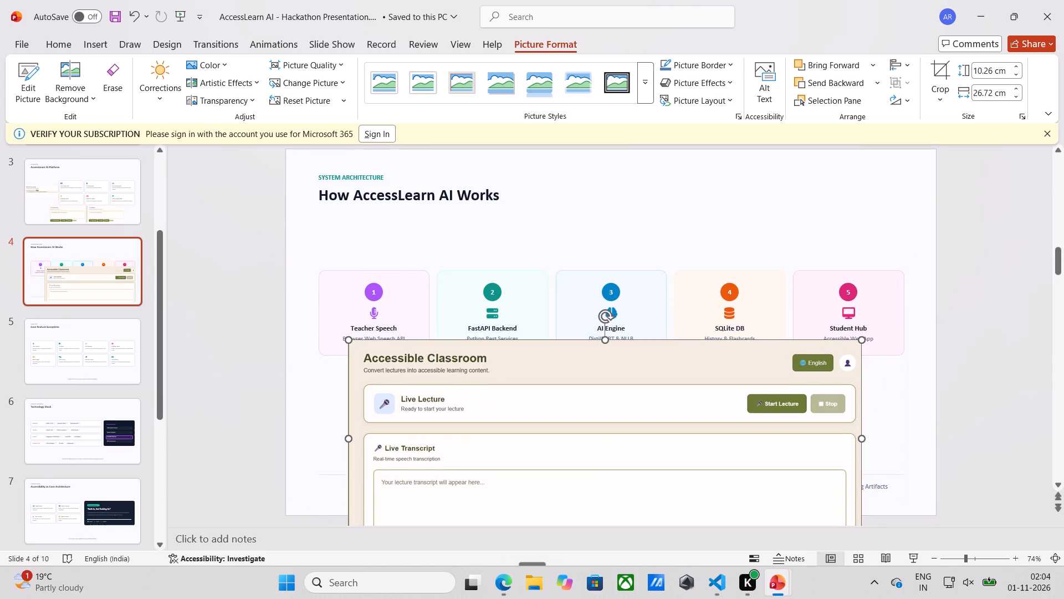
Shrink the Accessible Classroom screenshot further and place it directly beneath the five architecture cards, reaching the slide's bottom edge.
left_click_drag(347, 334, 365, 346)
key("ctrl+z")
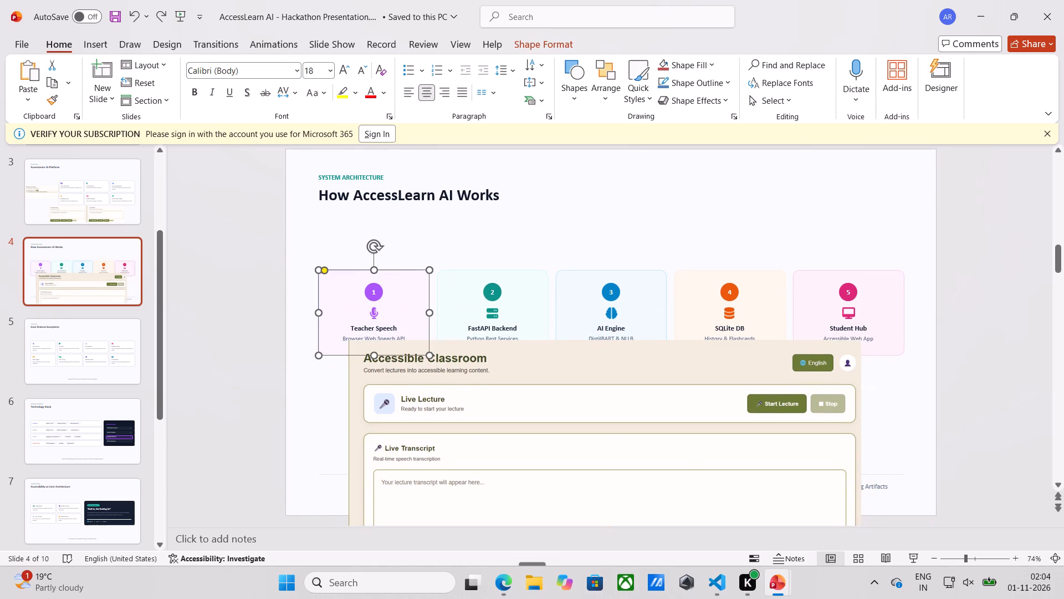
left_click(440, 383)
left_click_drag(347, 338, 359, 347)
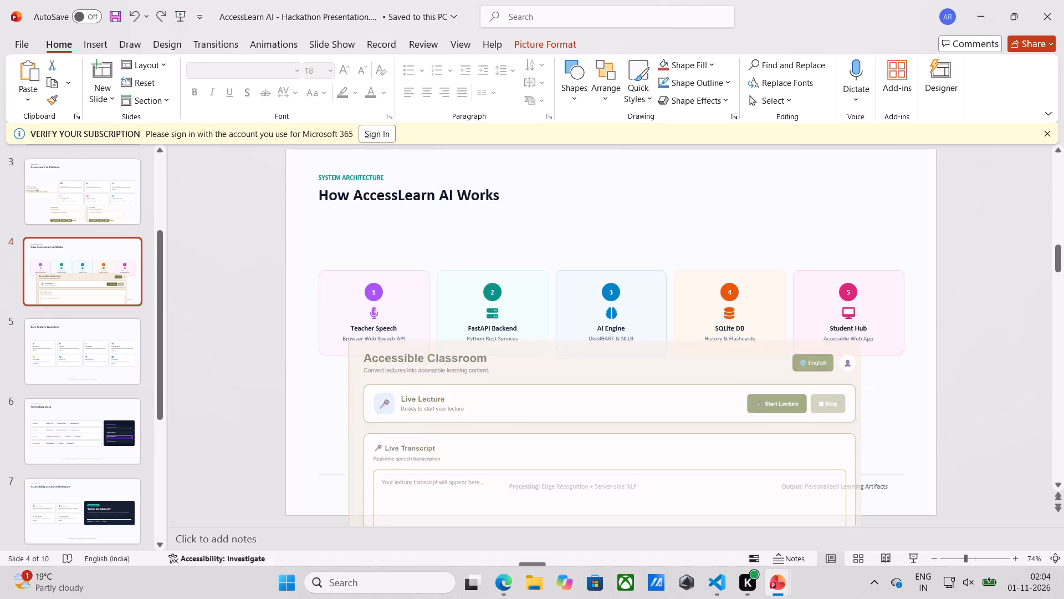
left_click_drag(359, 347, 429, 389)
left_click_drag(556, 404, 449, 385)
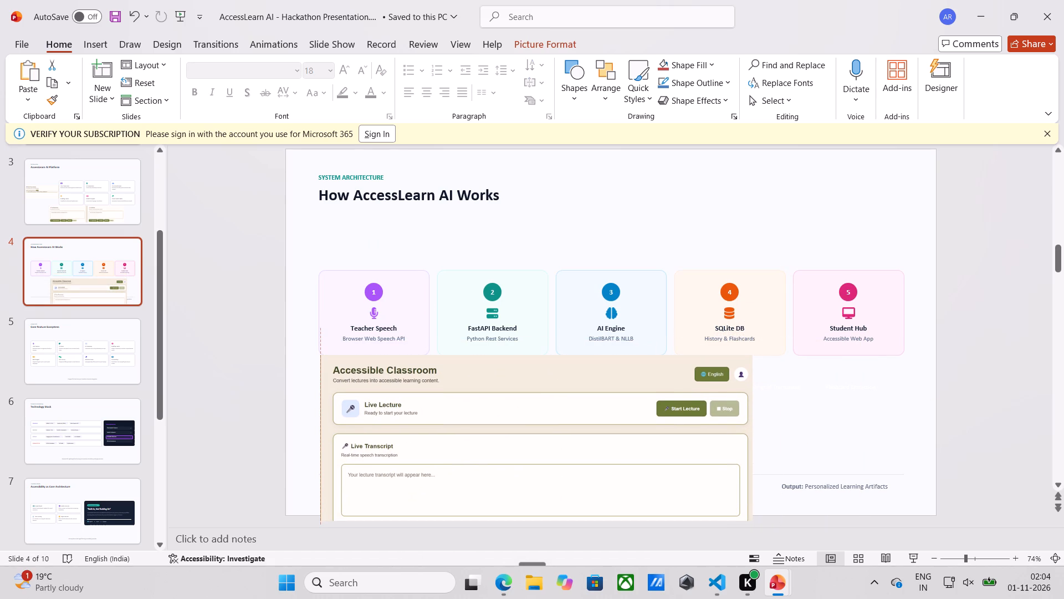
left_click_drag(449, 385, 430, 339)
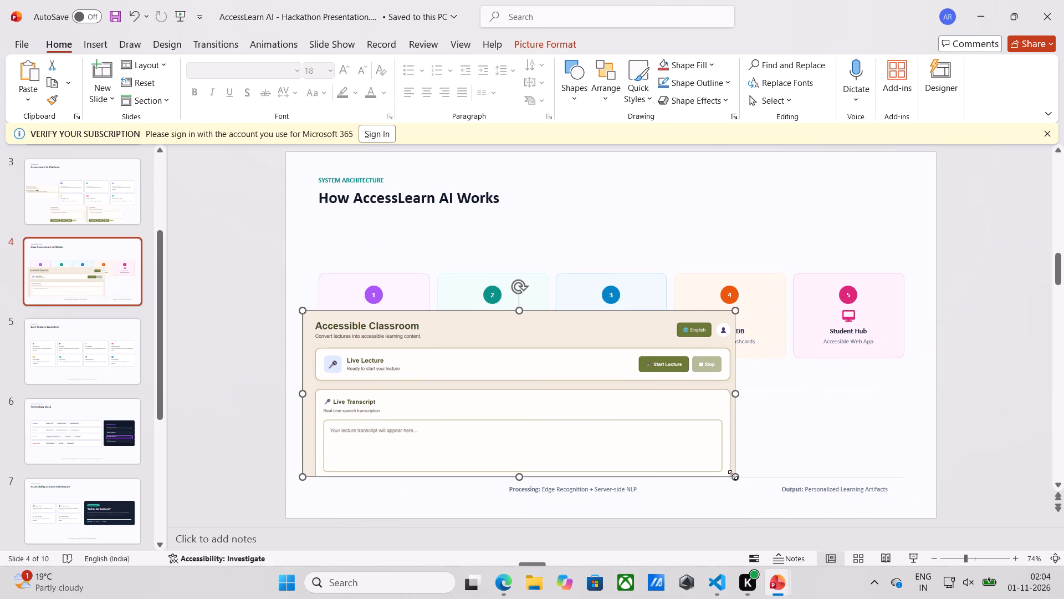
left_click_drag(733, 475, 715, 465)
left_click_drag(576, 422, 641, 445)
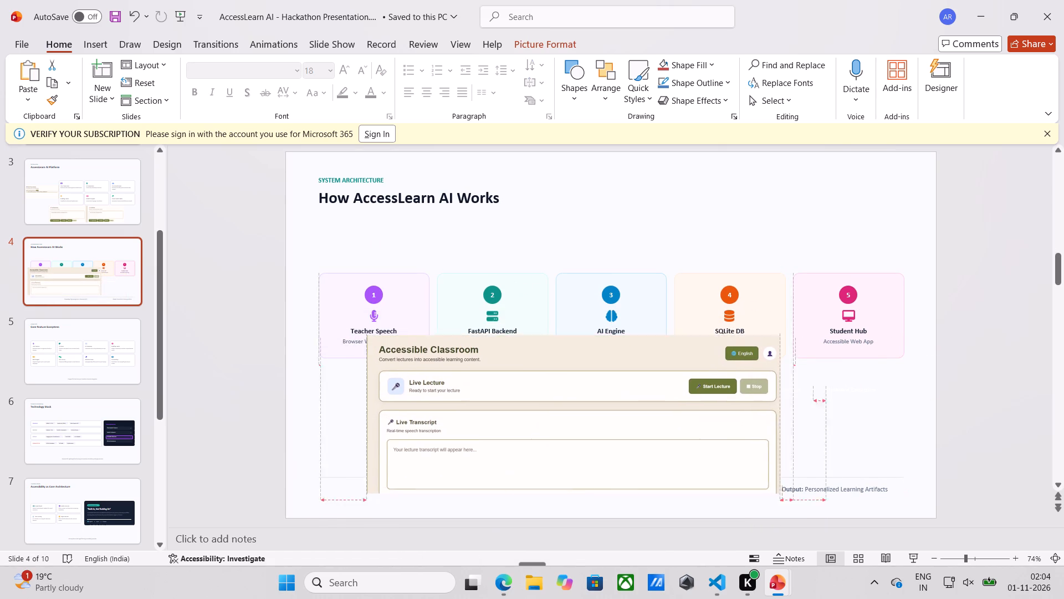
left_click_drag(641, 445, 622, 471)
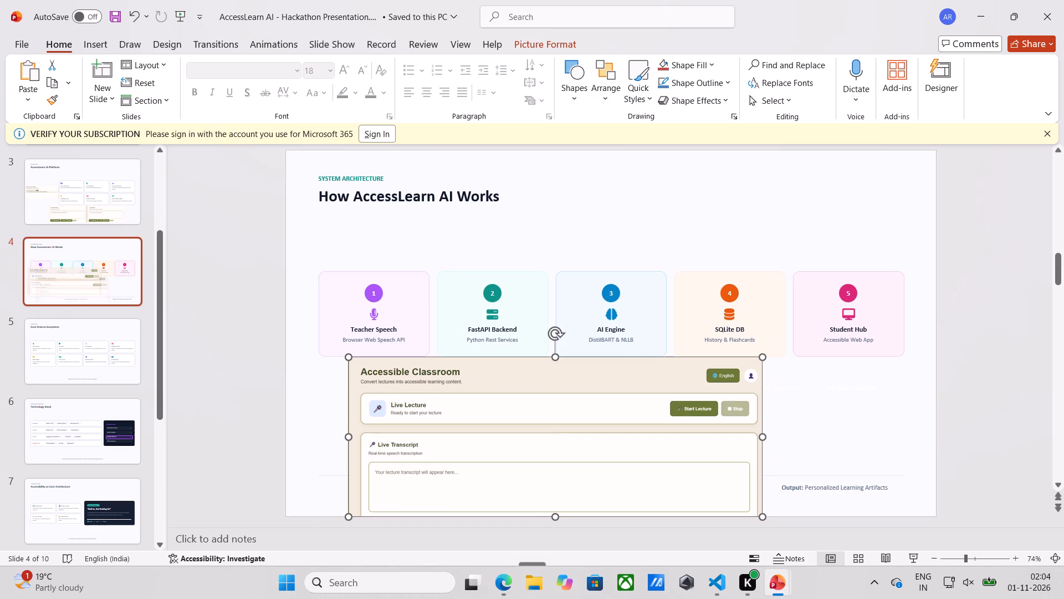
Stretch the Accessible Classroom screenshot horizontally, keeping its height, until its side edge lies under the Student Hub card.
left_click_drag(767, 435, 842, 432)
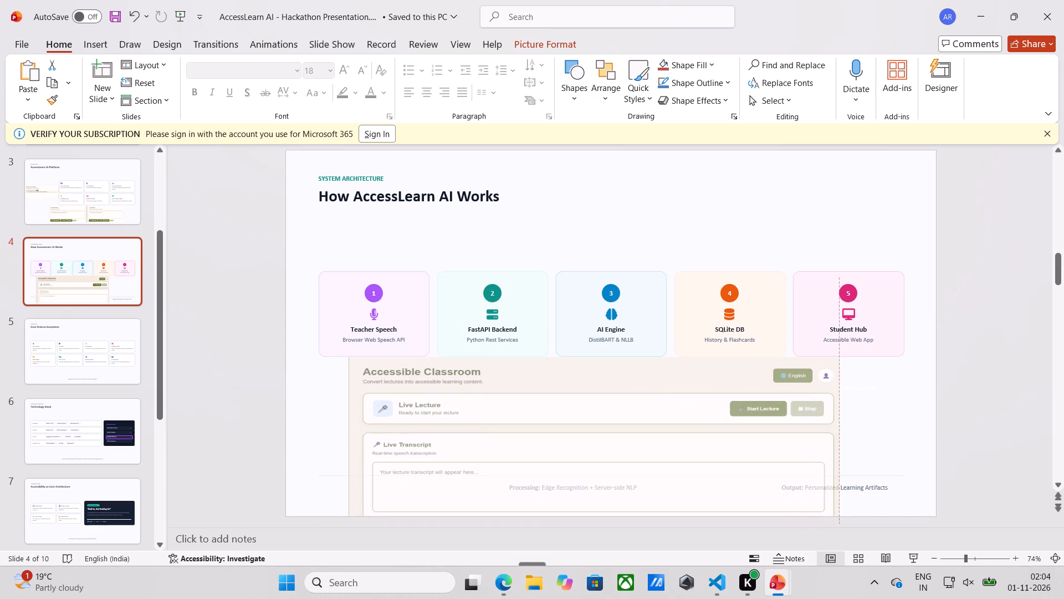
left_click_drag(842, 432, 882, 429)
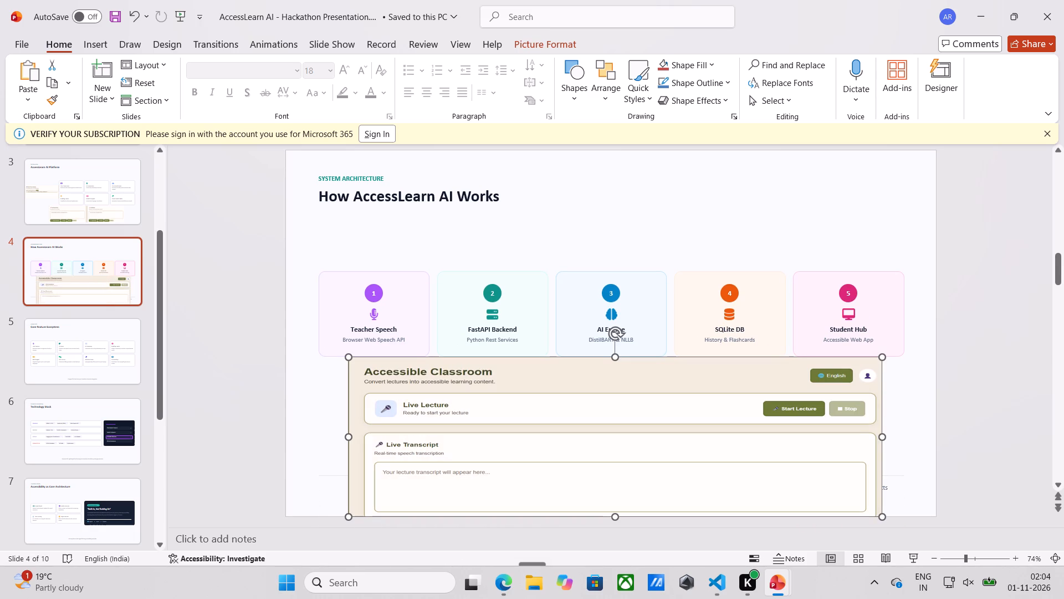
Set the Teacher Speech and FastAPI Backend card headings on slide 4 to font size 12.
left_click(391, 285)
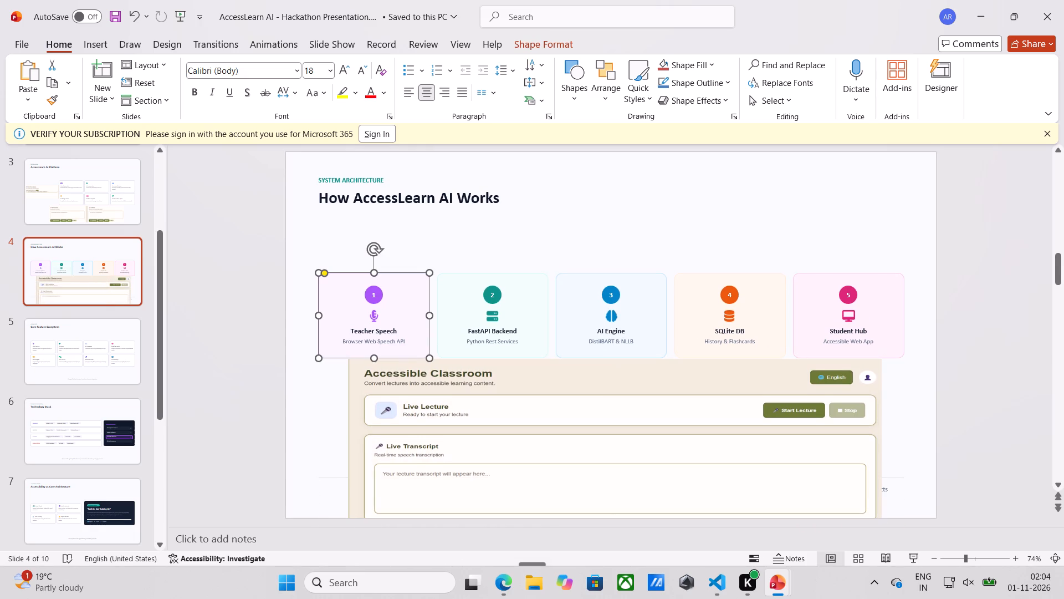
left_click(388, 333)
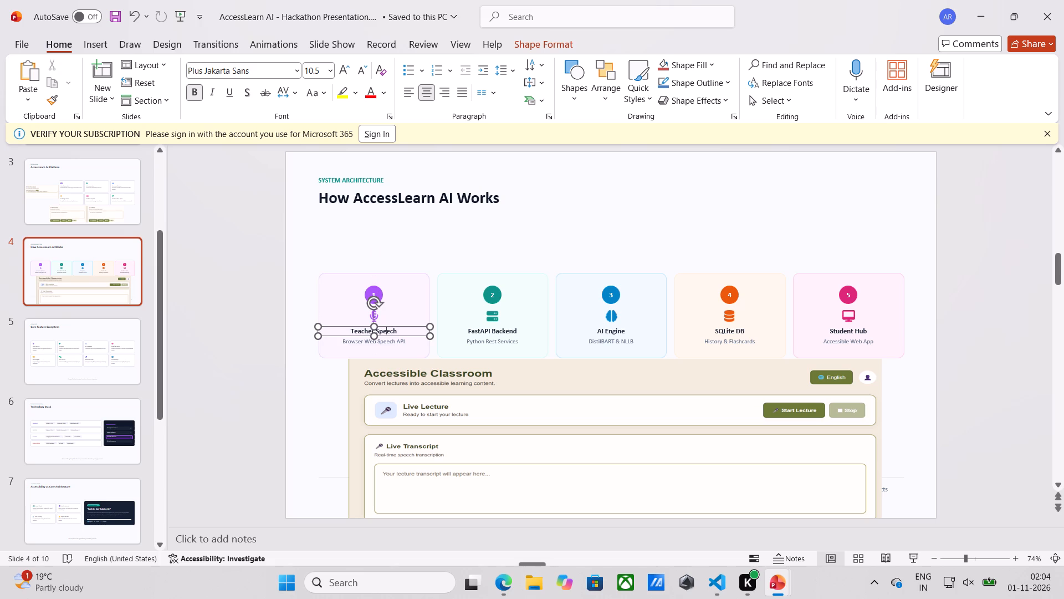
key("ctrl+a")
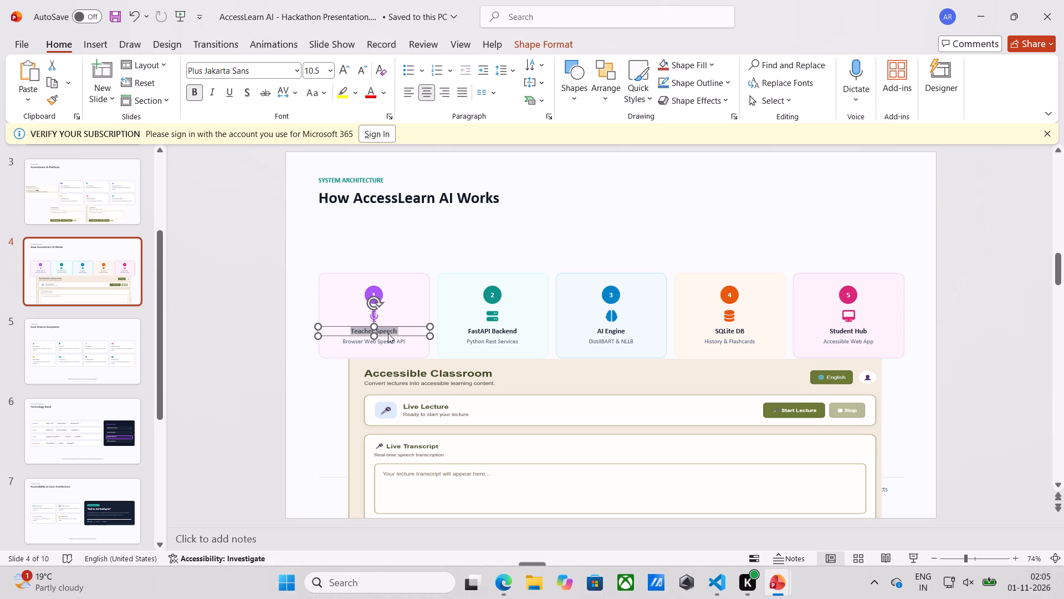
left_click(334, 69)
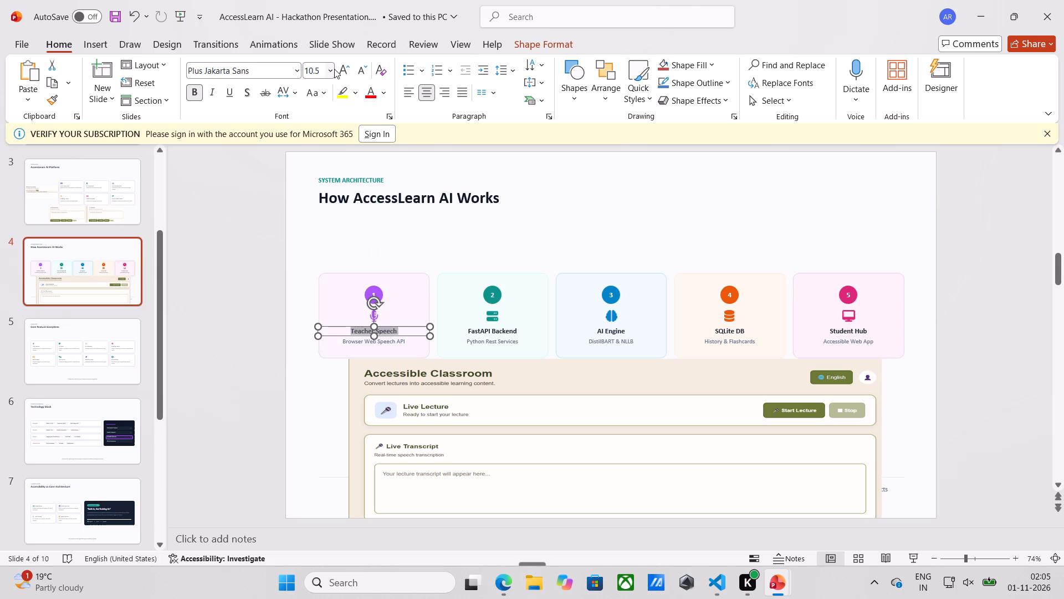
left_click(332, 72)
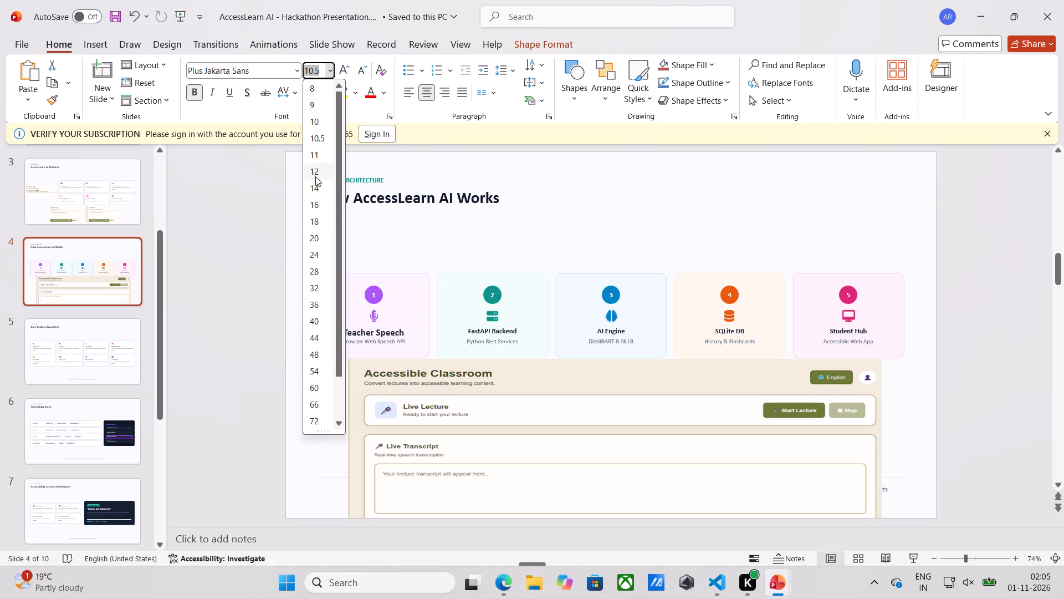
left_click(316, 177)
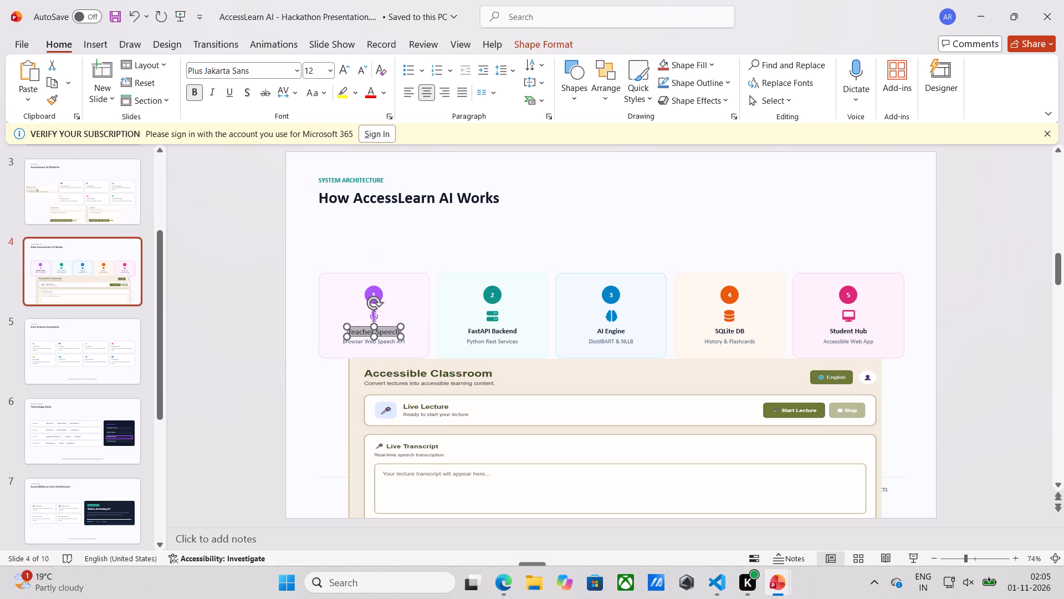
left_click(480, 331)
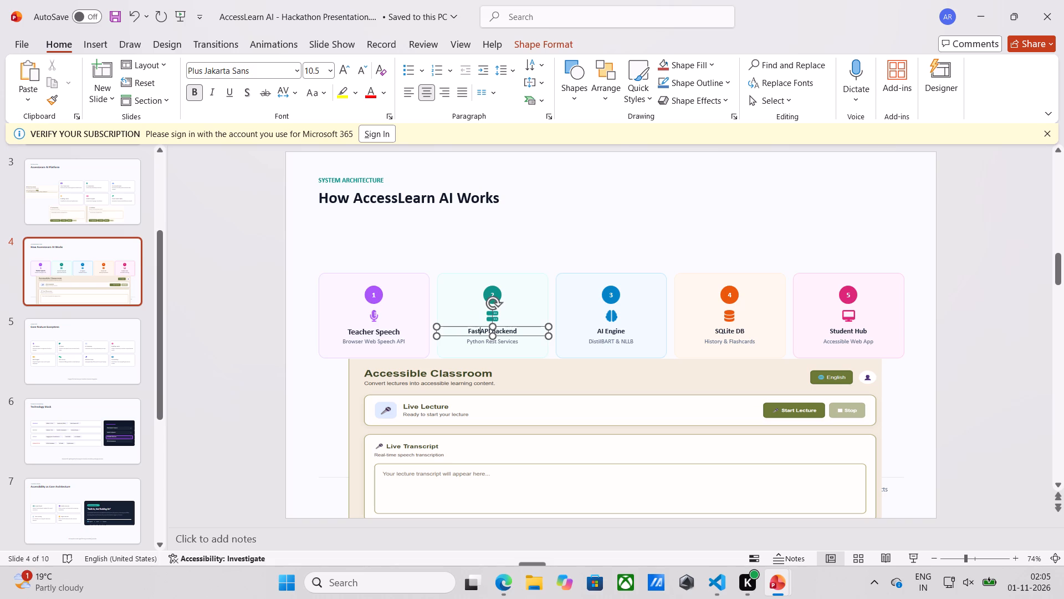
key("ctrl+a")
left_click_drag(331, 70, 320, 168)
left_click(320, 168)
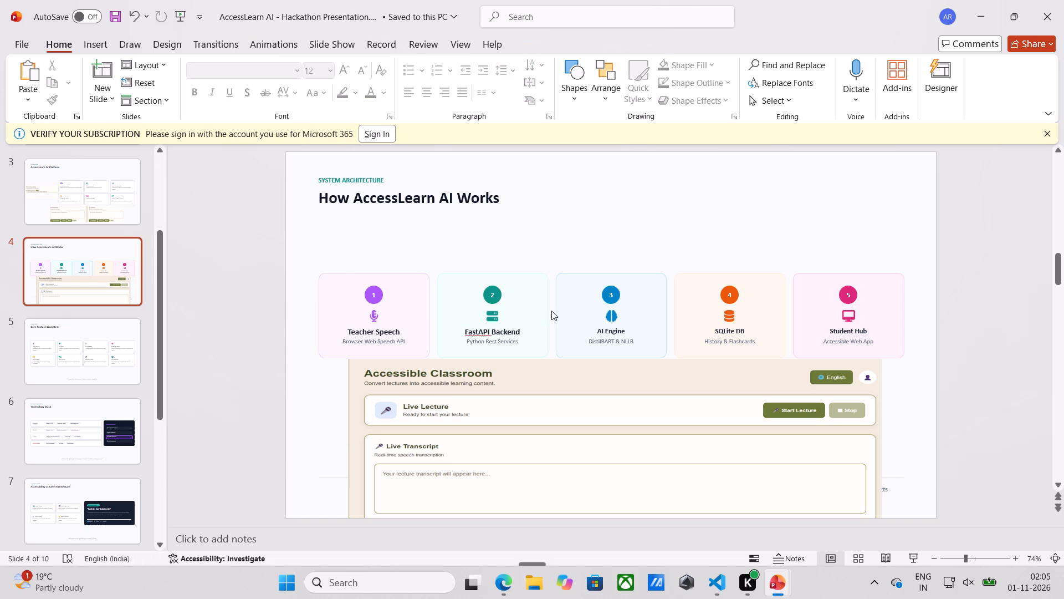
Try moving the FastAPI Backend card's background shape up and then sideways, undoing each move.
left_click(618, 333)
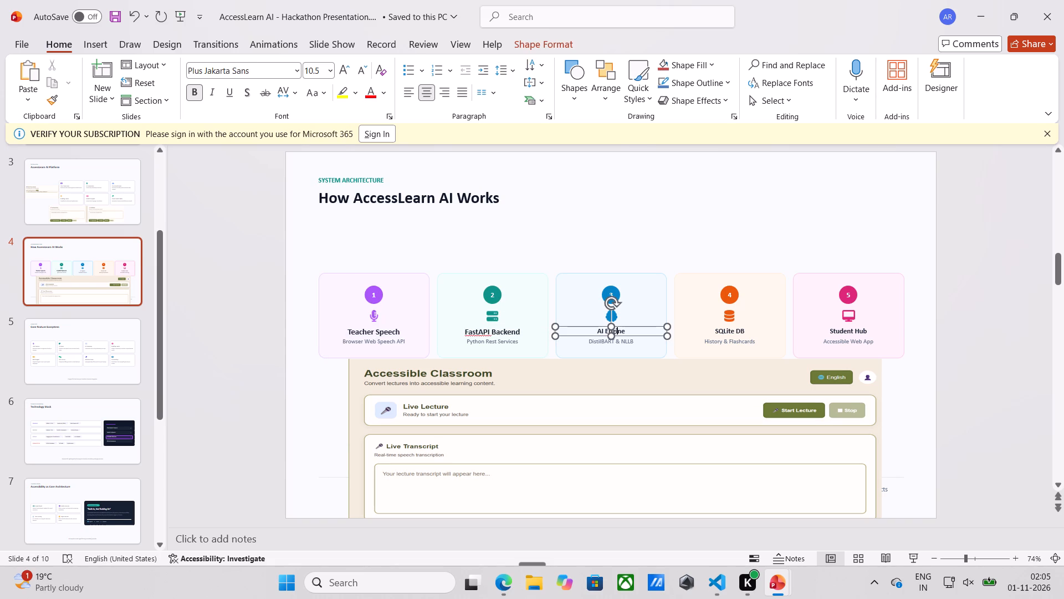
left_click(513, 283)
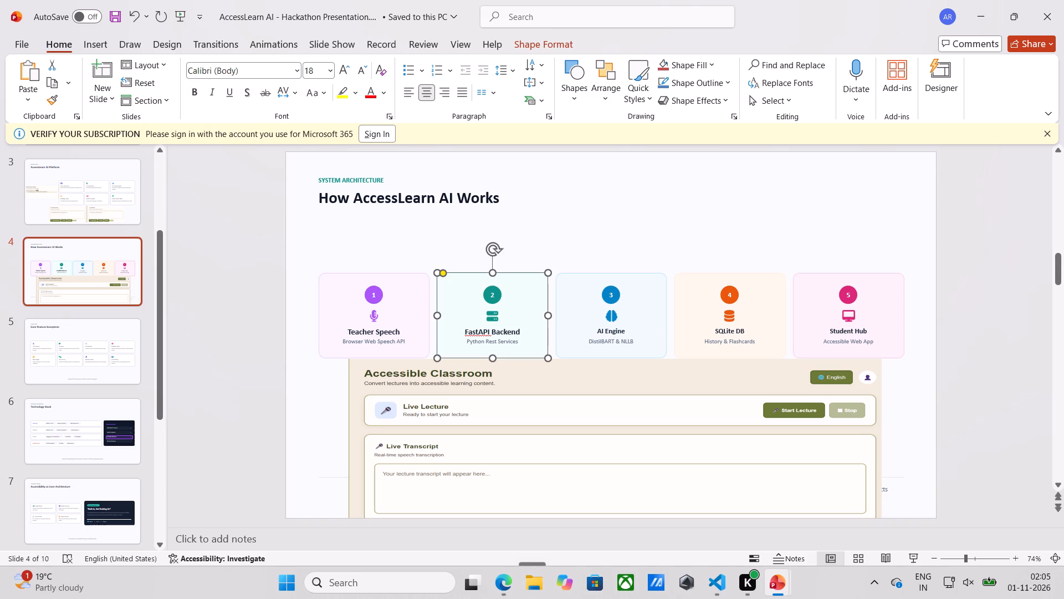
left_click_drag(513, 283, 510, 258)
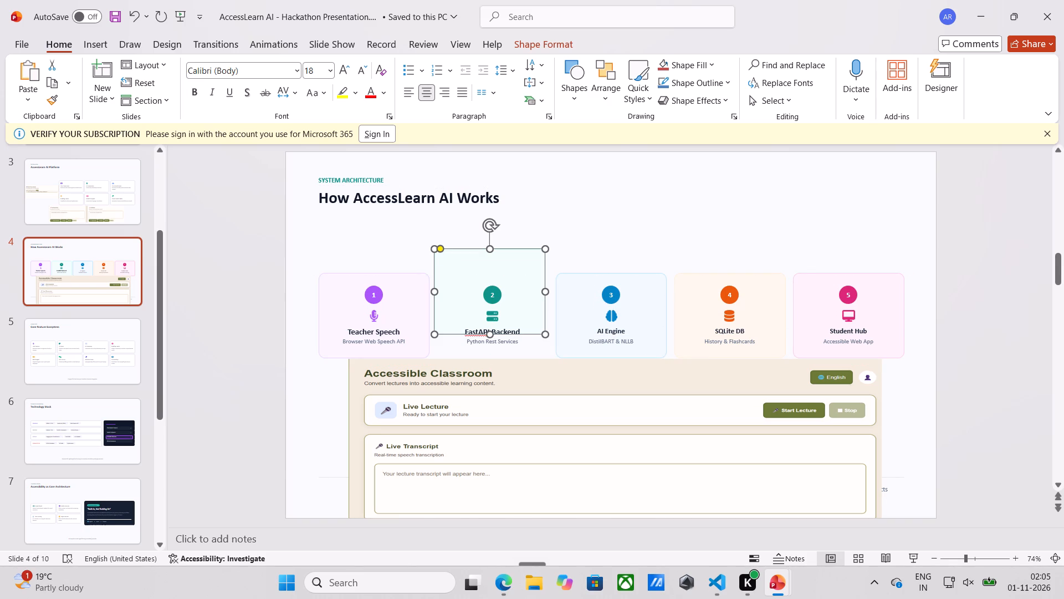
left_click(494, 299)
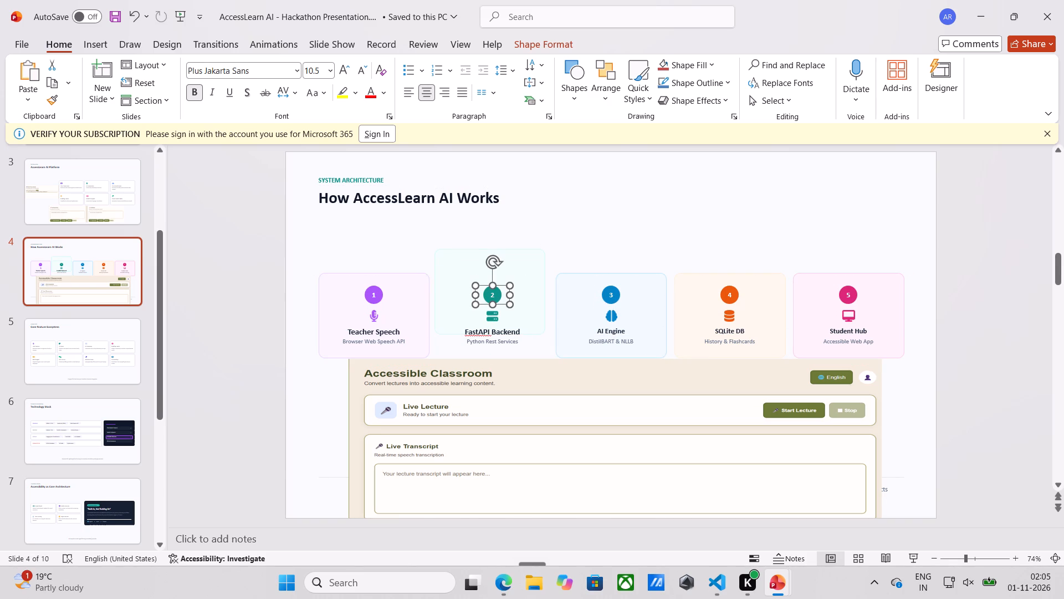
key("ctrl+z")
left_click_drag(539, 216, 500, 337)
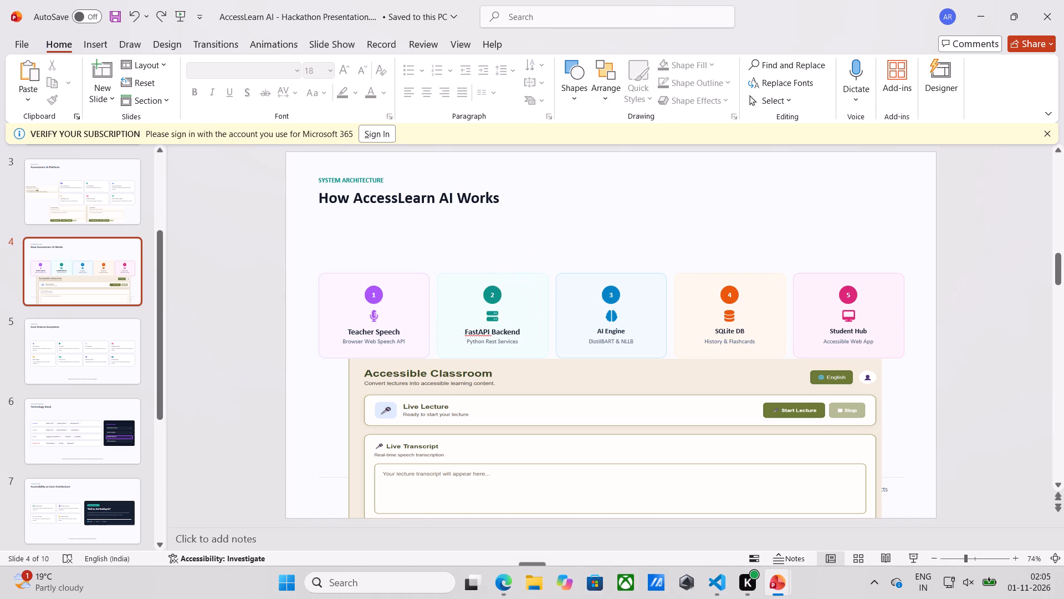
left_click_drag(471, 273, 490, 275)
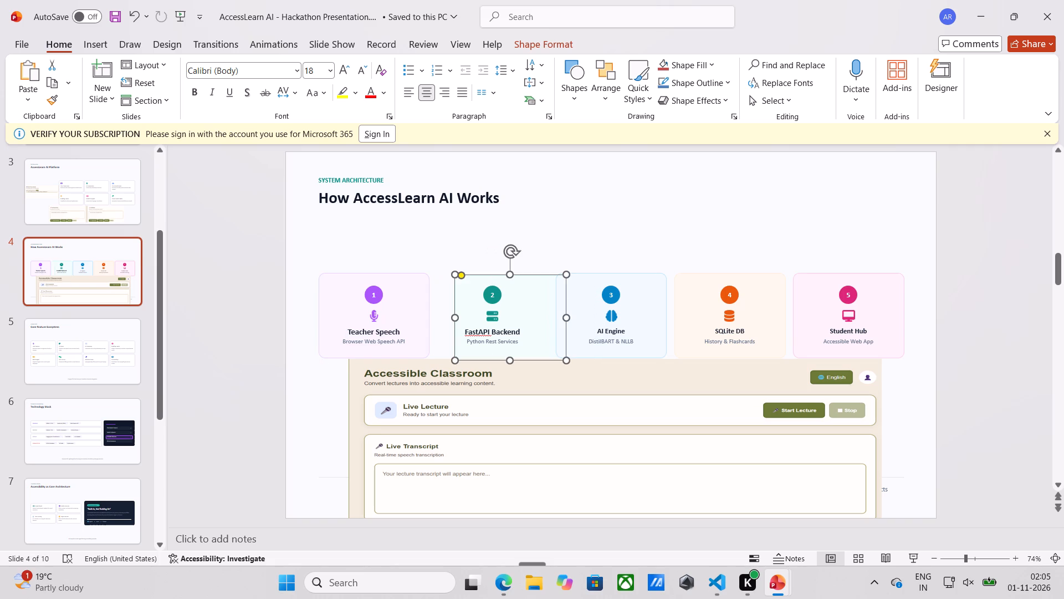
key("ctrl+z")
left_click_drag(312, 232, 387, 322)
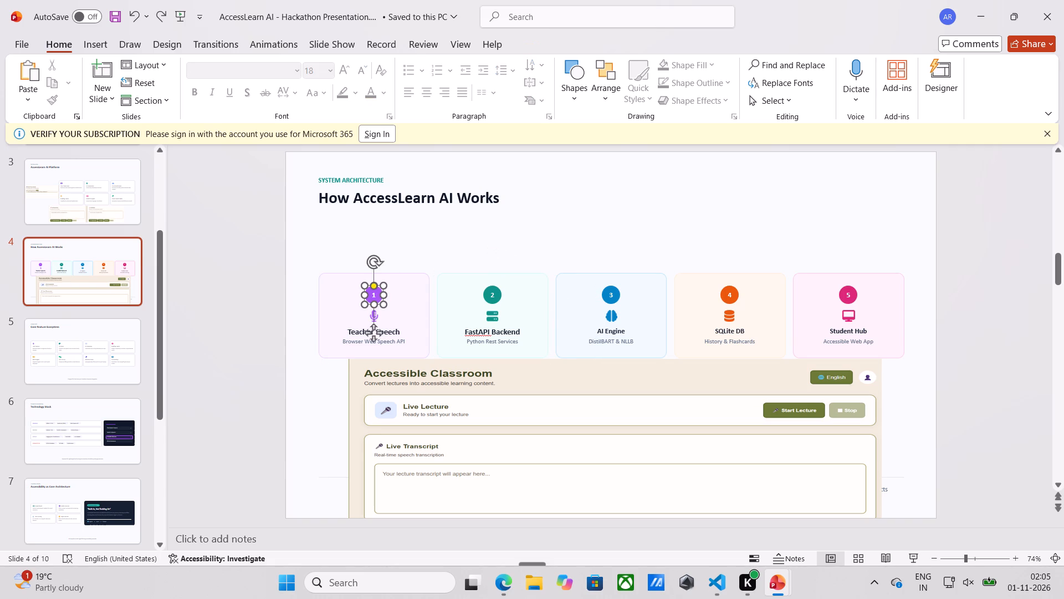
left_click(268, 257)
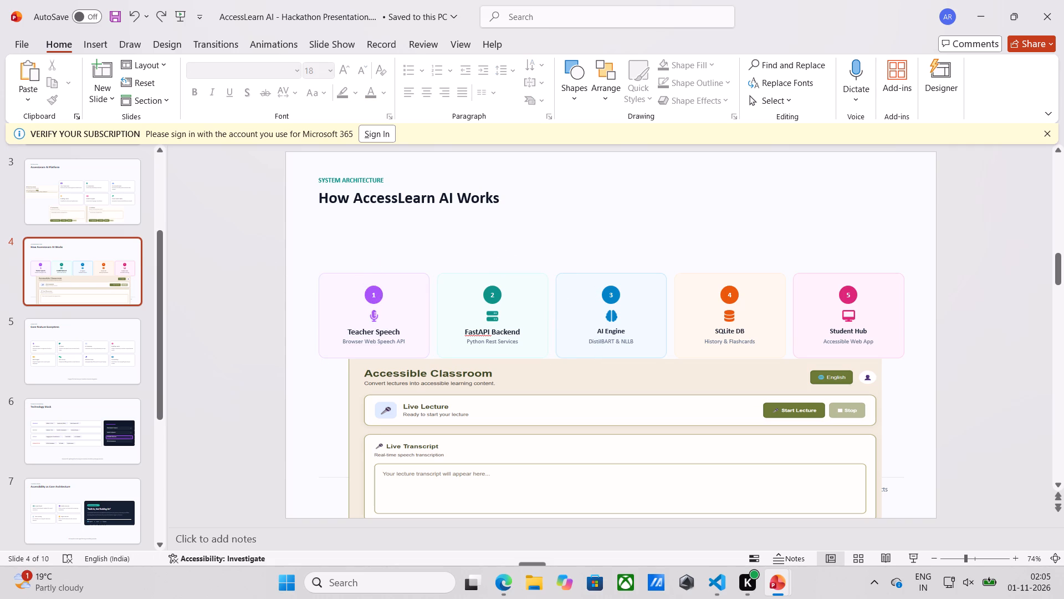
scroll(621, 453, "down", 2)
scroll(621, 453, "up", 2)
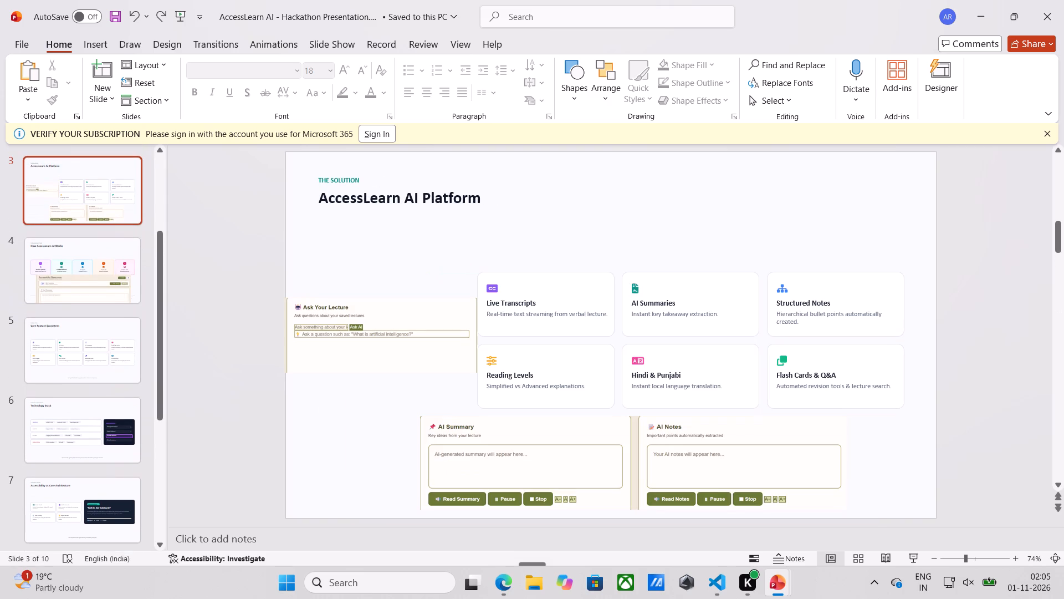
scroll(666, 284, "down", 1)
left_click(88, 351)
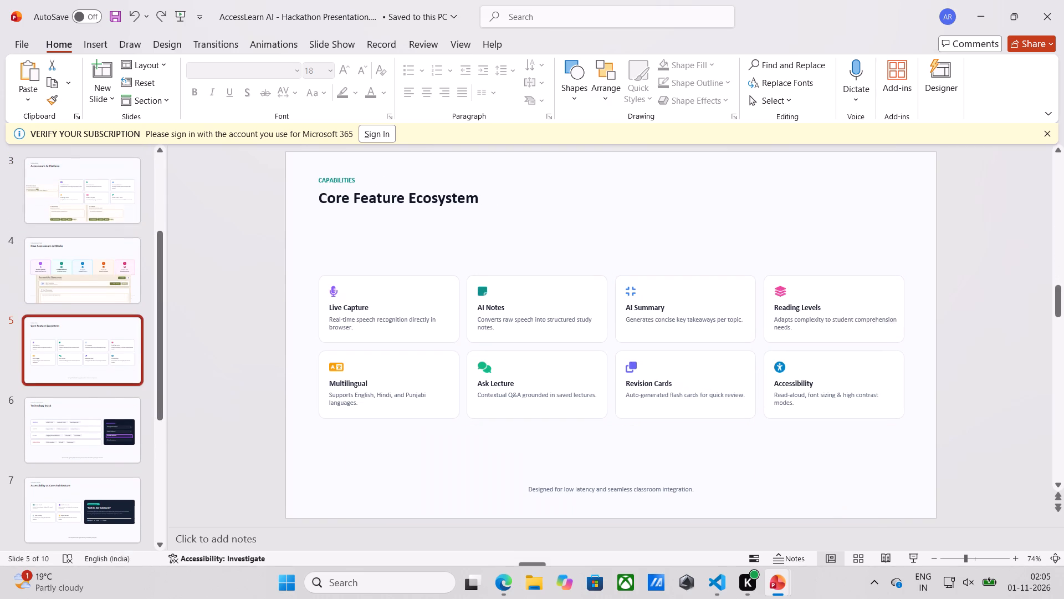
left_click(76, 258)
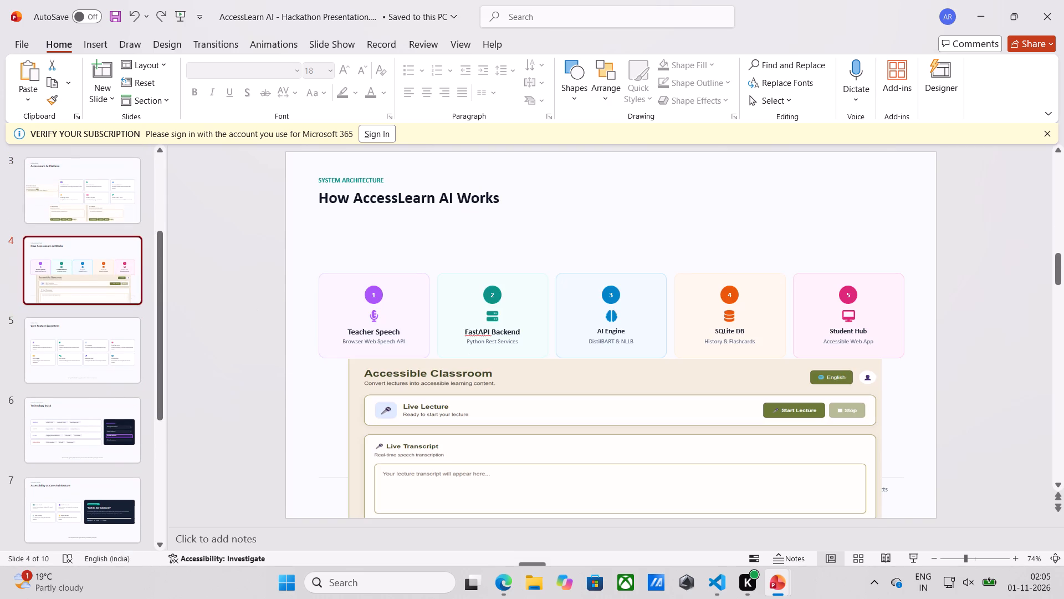
Move the Teacher Speech card's background and its number 1 circle up above the row of other cards.
left_click_drag(416, 284, 416, 277)
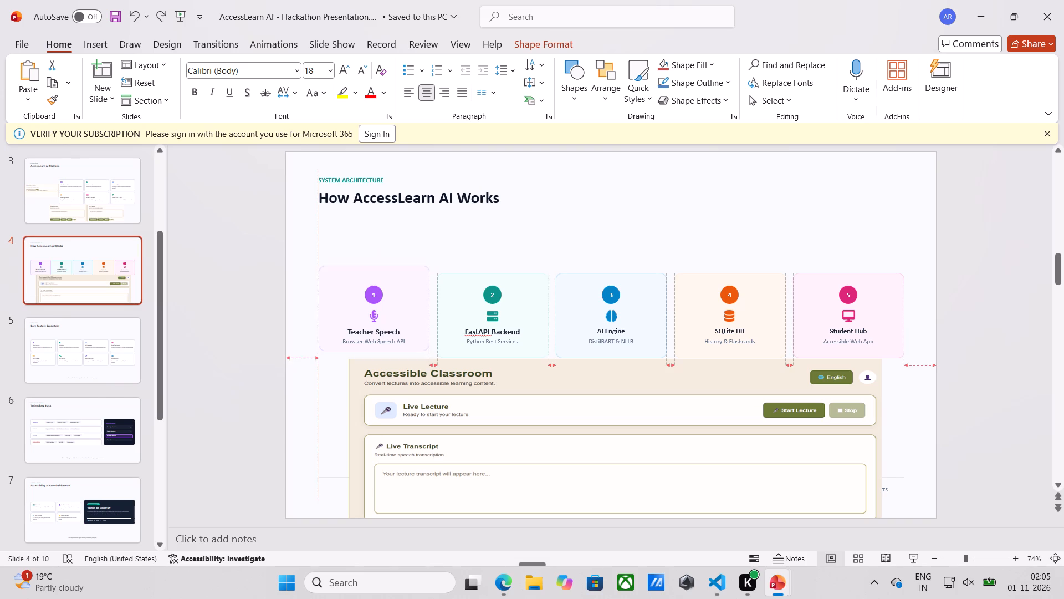
left_click_drag(416, 277, 414, 267)
left_click_drag(377, 295, 377, 287)
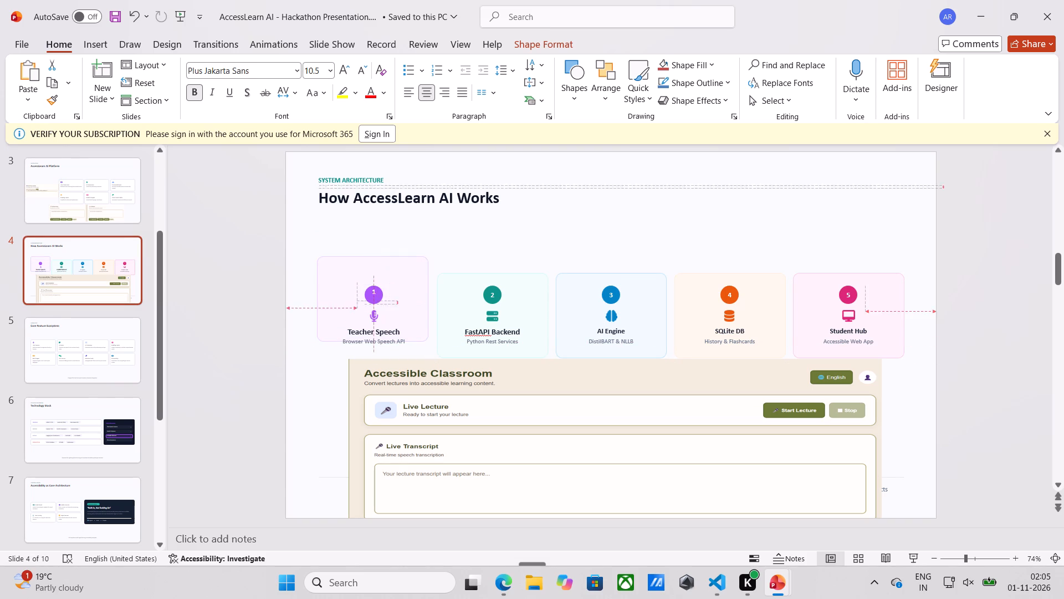
left_click_drag(377, 287, 376, 277)
left_click_drag(376, 301, 376, 288)
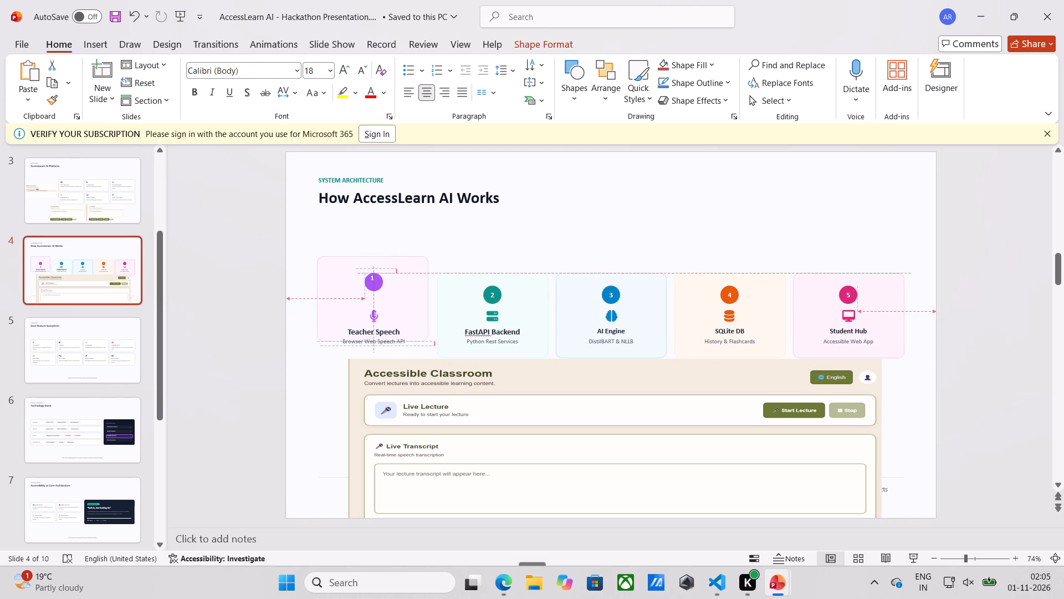
left_click_drag(376, 288, 374, 285)
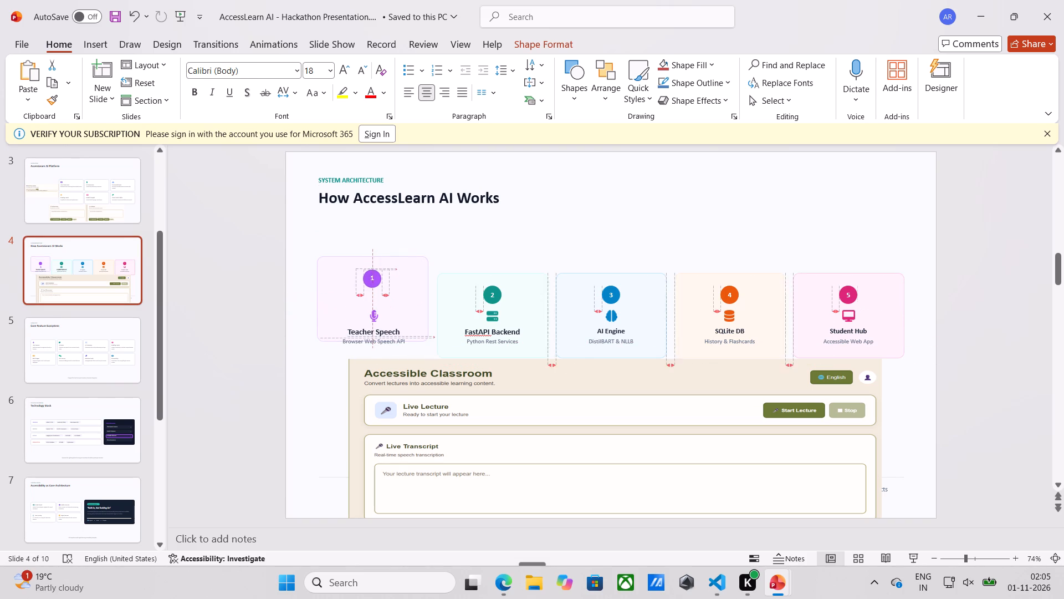
left_click_drag(374, 285, 374, 285)
Move the microphone icon, Teacher Speech heading and Browser Web Speech API caption up inside the raised card background.
left_click(375, 319)
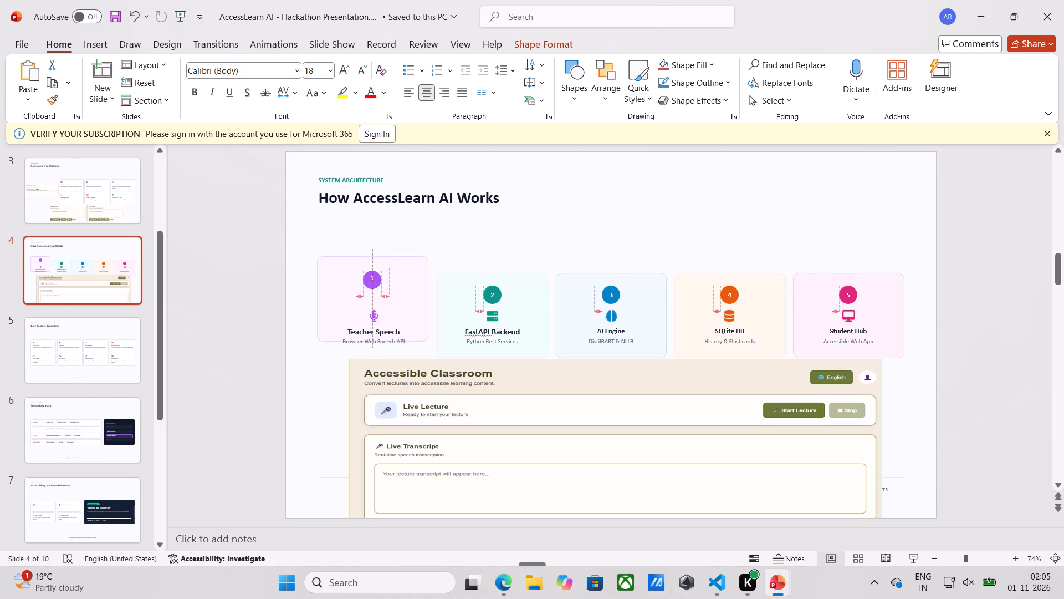
left_click(390, 314)
left_click_drag(375, 318, 372, 306)
left_click(399, 322)
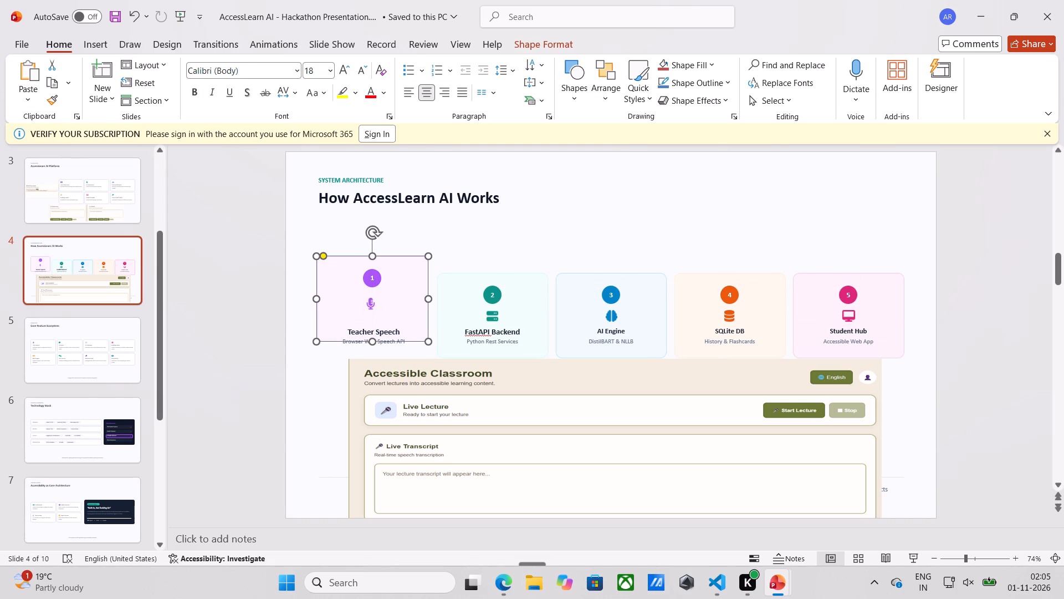
left_click(393, 329)
left_click_drag(380, 324, 378, 318)
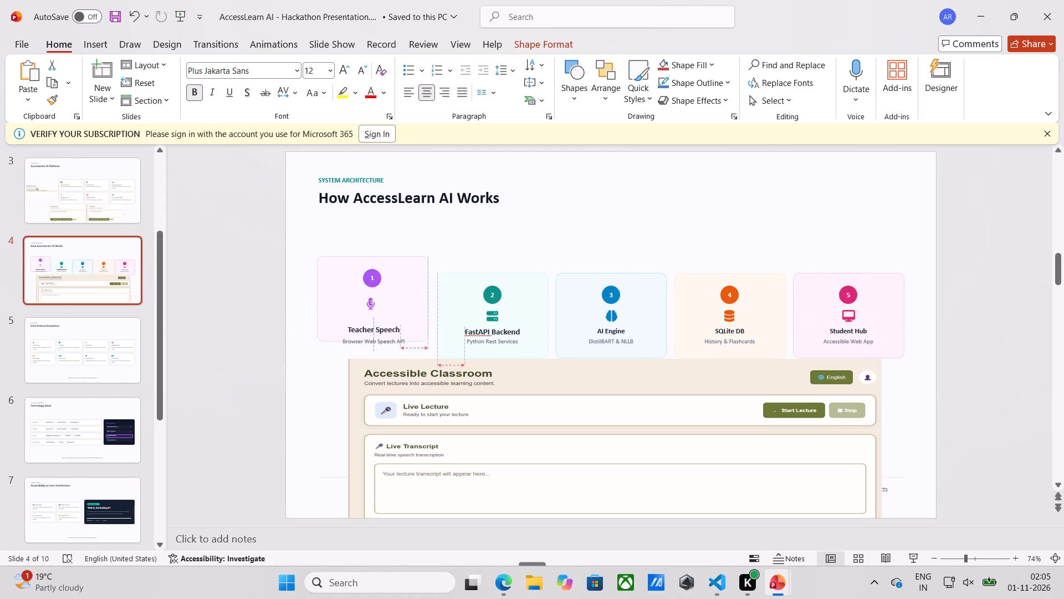
left_click_drag(378, 318, 376, 313)
left_click(387, 338)
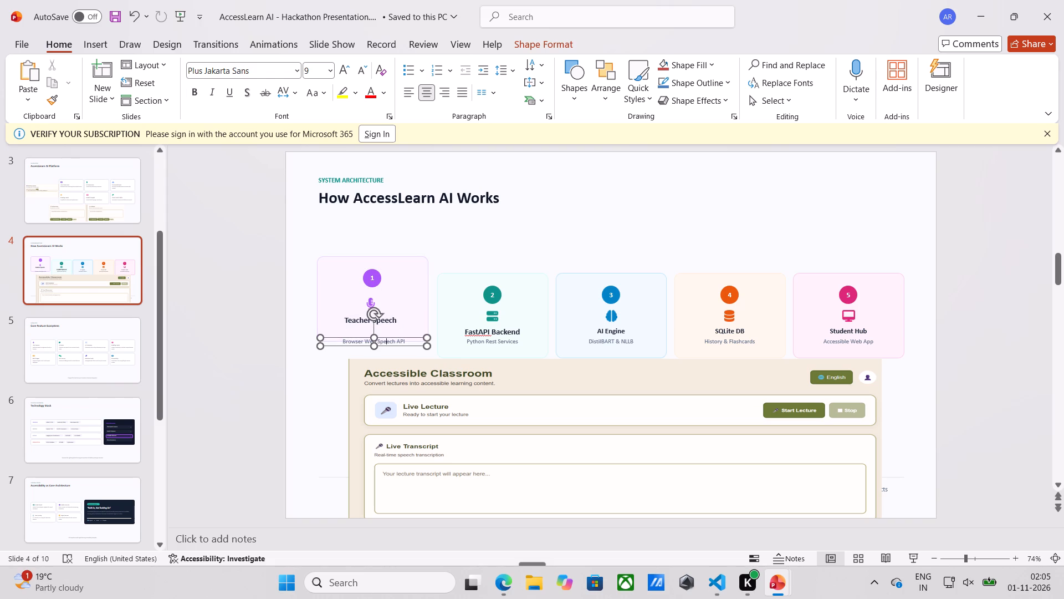
left_click_drag(378, 337, 376, 324)
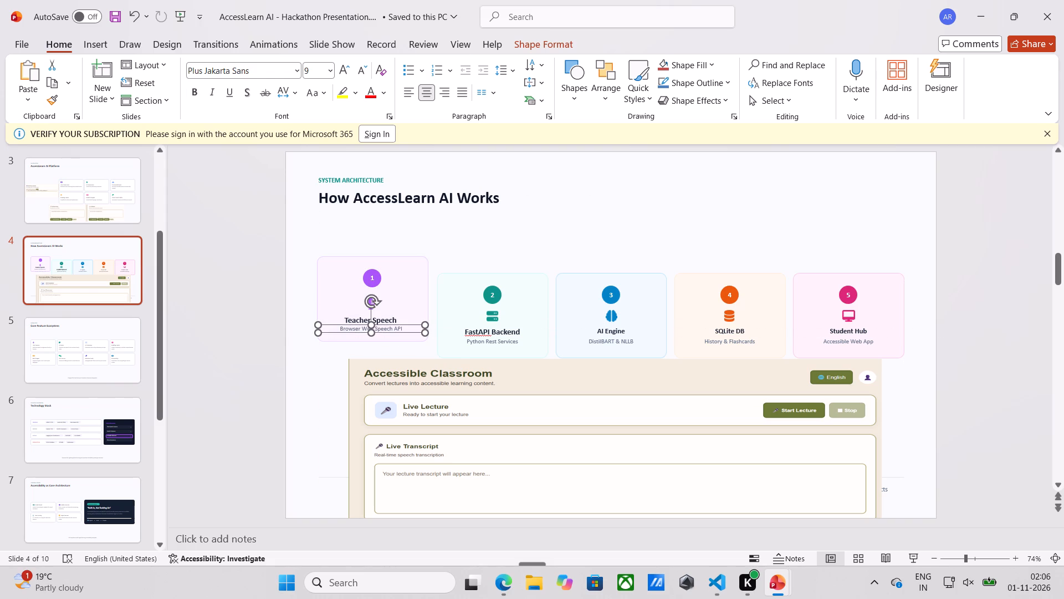
Move the FastAPI Backend card's background and its number 2 circle up beside the raised Teacher Speech card.
left_click_drag(512, 281, 507, 267)
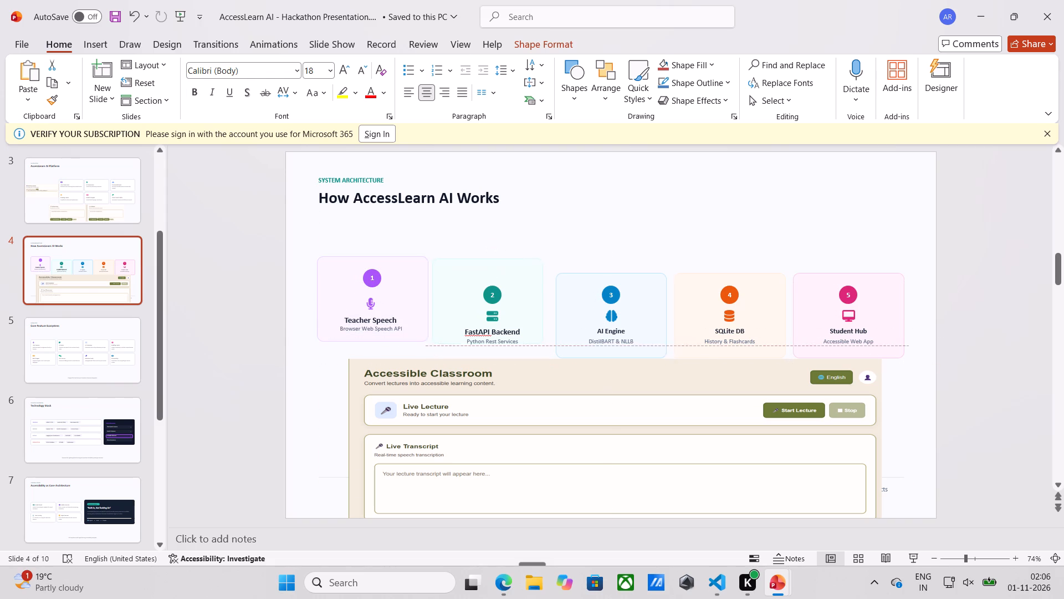
left_click_drag(507, 267, 511, 264)
left_click(509, 310)
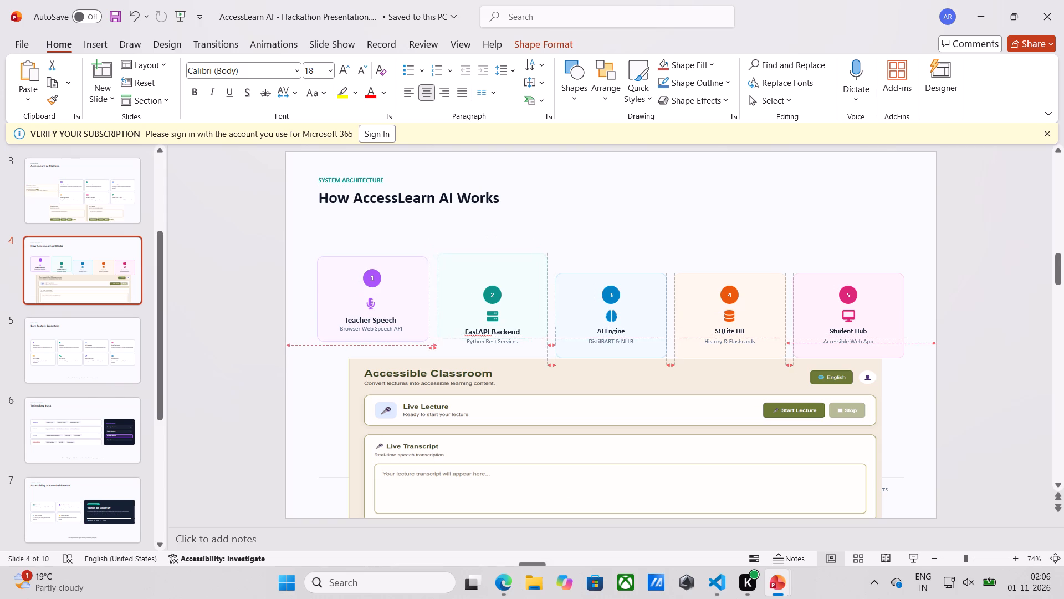
left_click(493, 294)
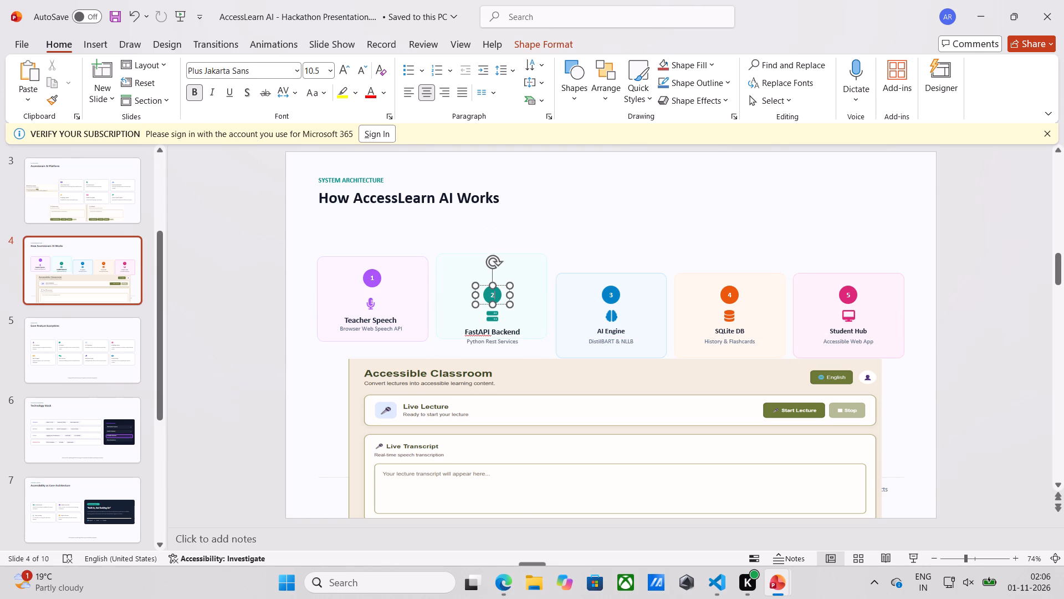
left_click_drag(499, 285, 493, 271)
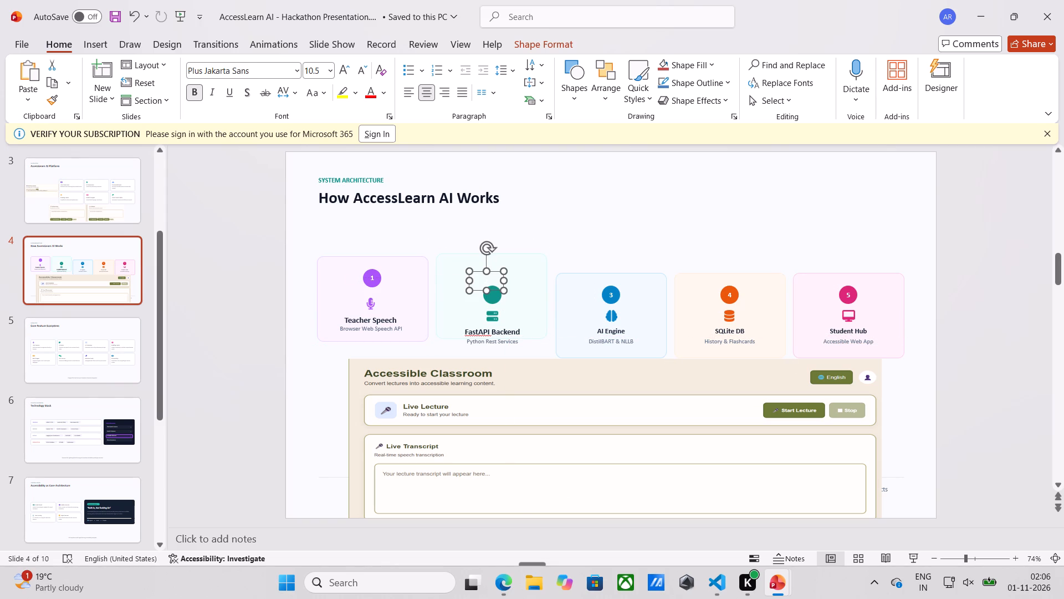
left_click_drag(493, 300, 488, 285)
Move the FastAPI Backend card's server icon, heading and Python Rest Services caption up inside its background, levelling the background with the Teacher Speech card.
left_click(501, 311)
left_click(494, 313)
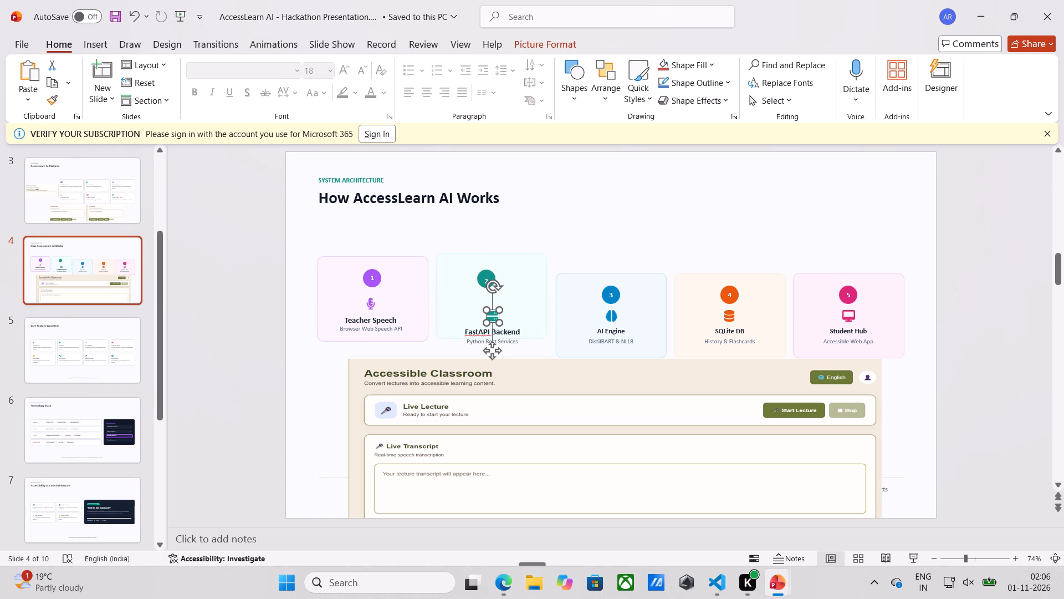
left_click_drag(494, 313, 488, 303)
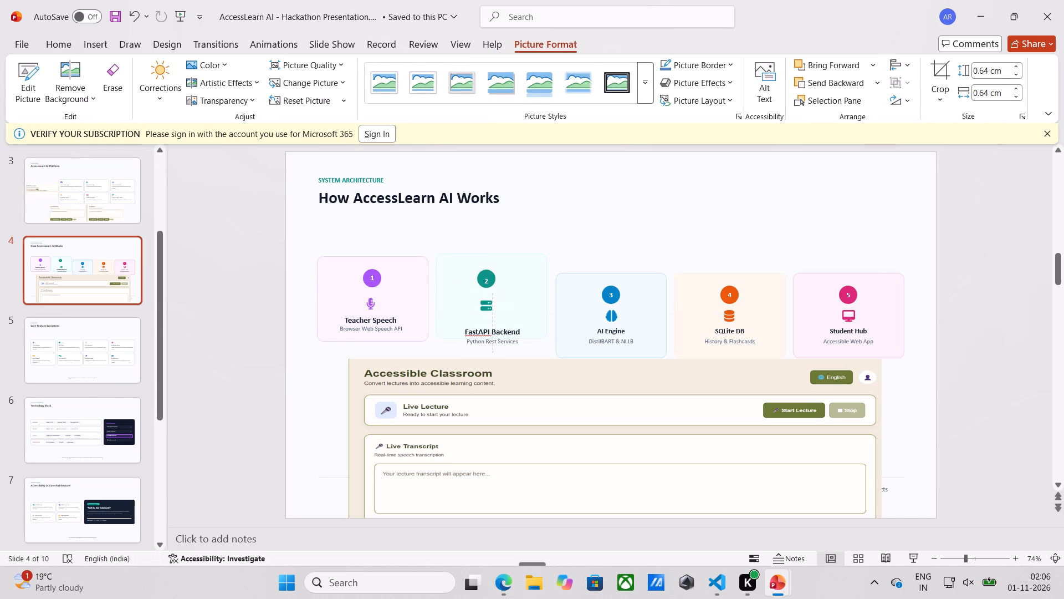
left_click_drag(488, 303, 488, 303)
left_click(503, 329)
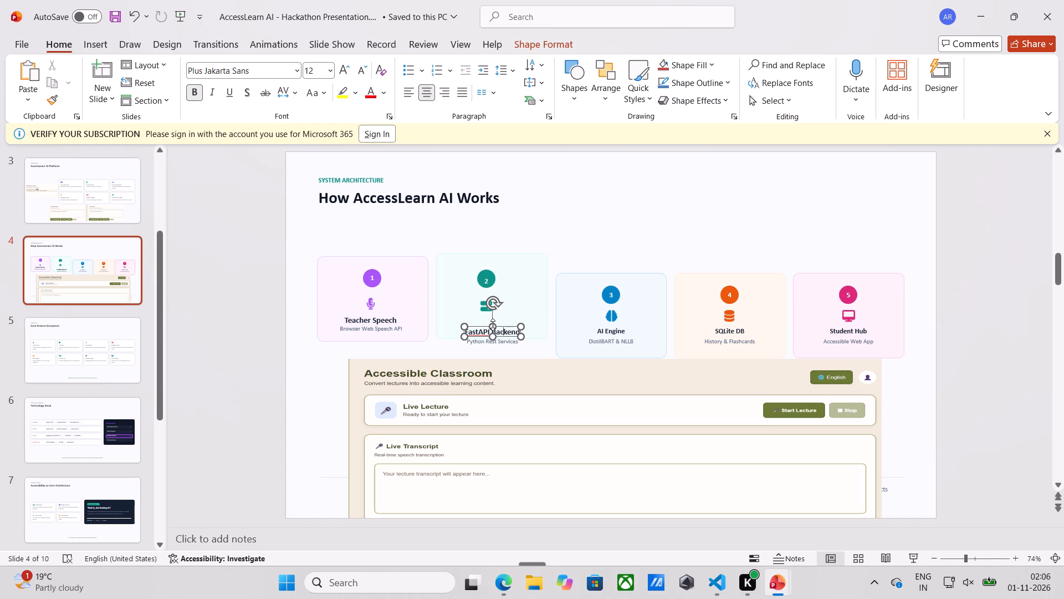
left_click(501, 320)
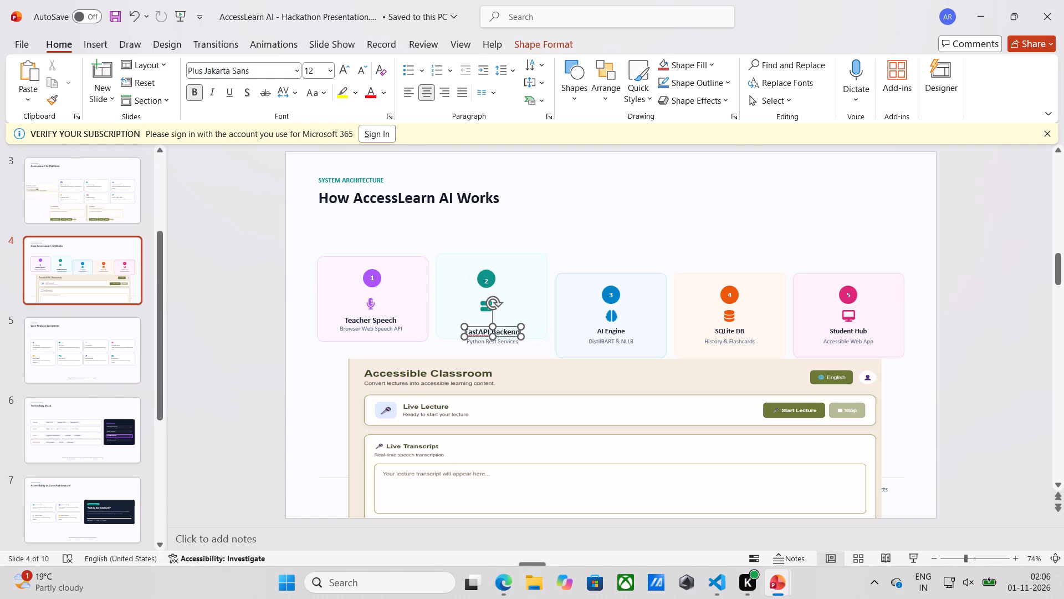
left_click(504, 317)
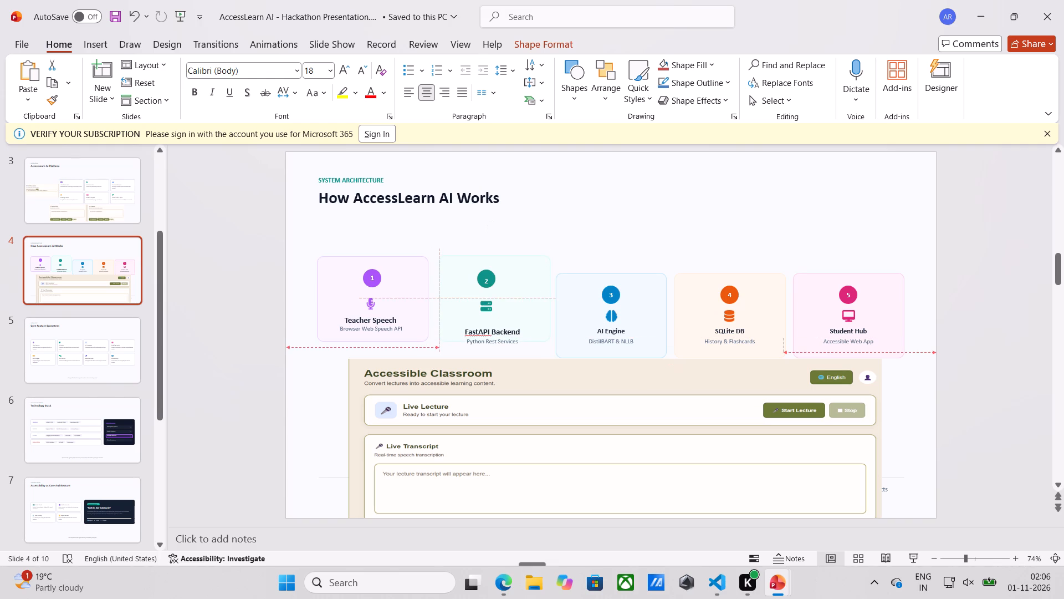
left_click(513, 330)
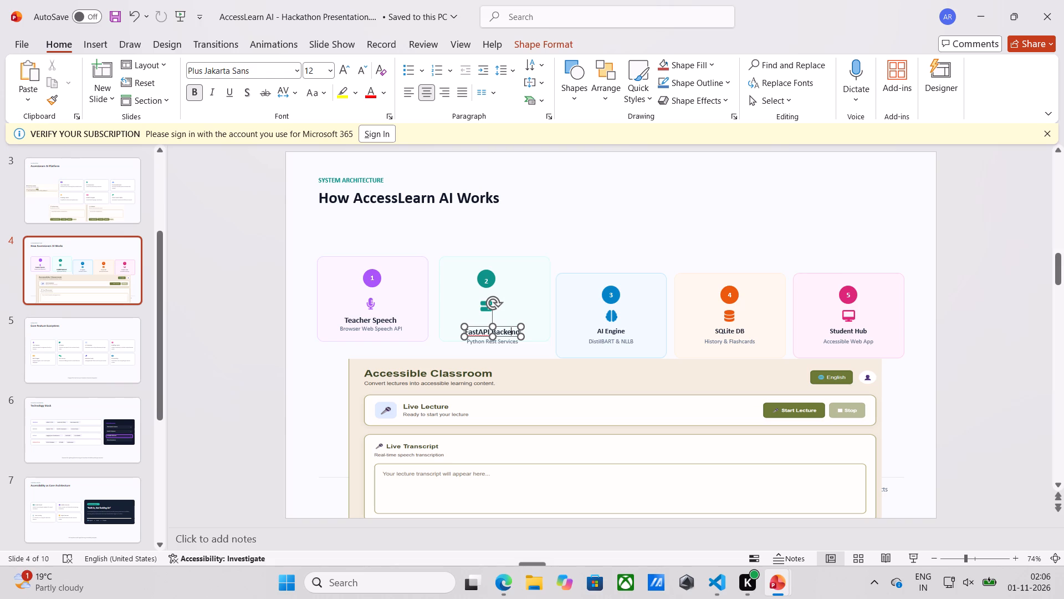
left_click_drag(497, 328, 497, 319)
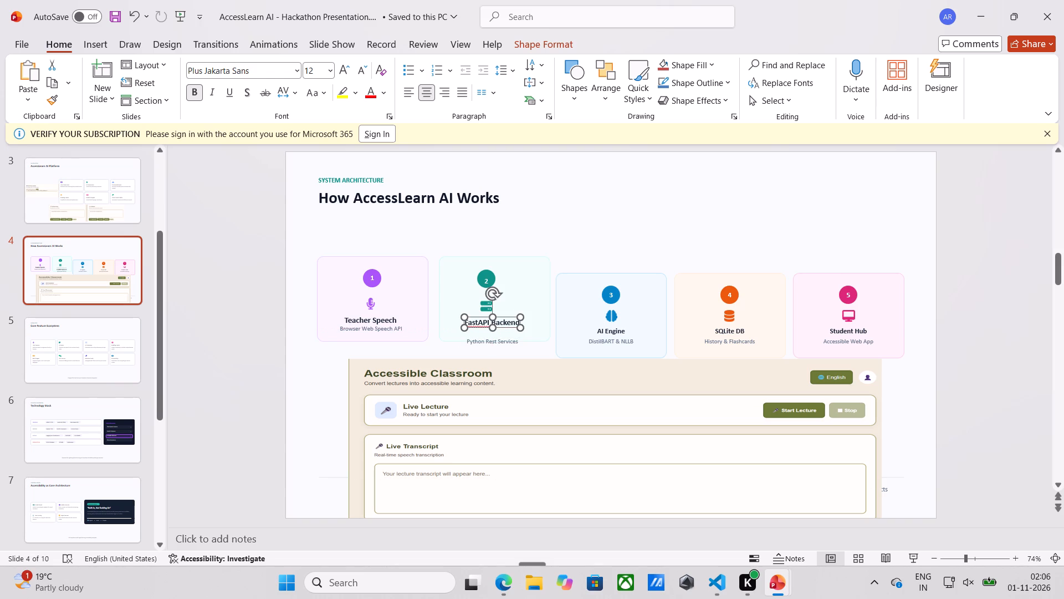
left_click(499, 338)
left_click_drag(496, 337, 495, 328)
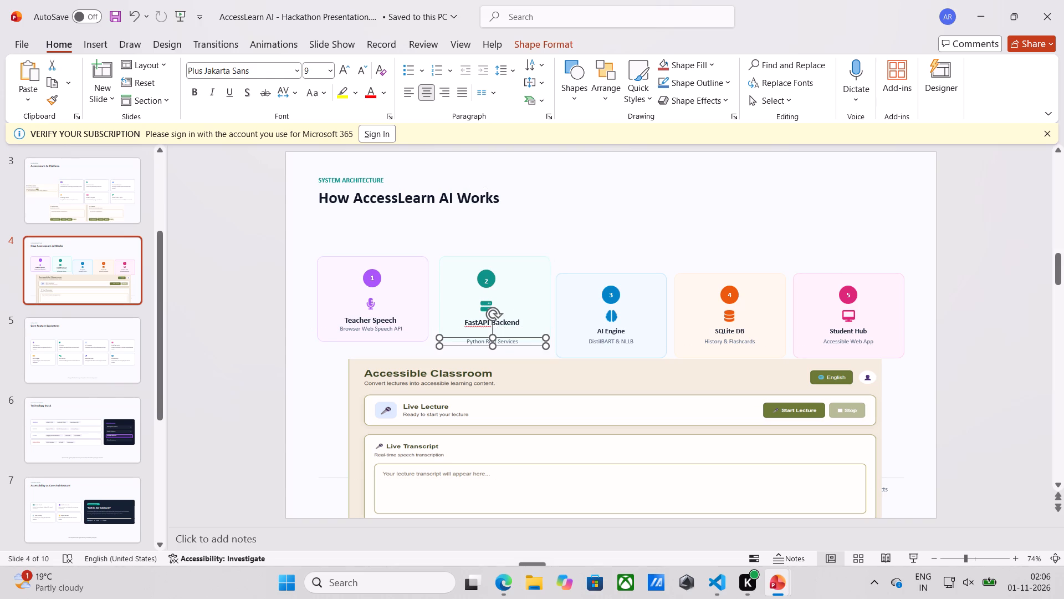
left_click_drag(498, 337, 497, 329)
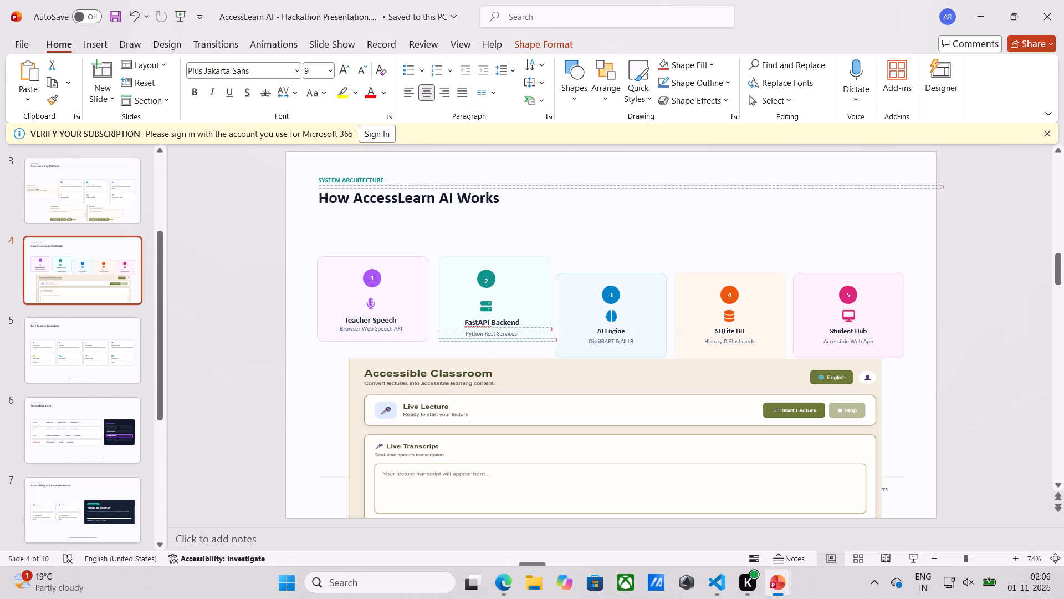
left_click_drag(497, 329, 497, 327)
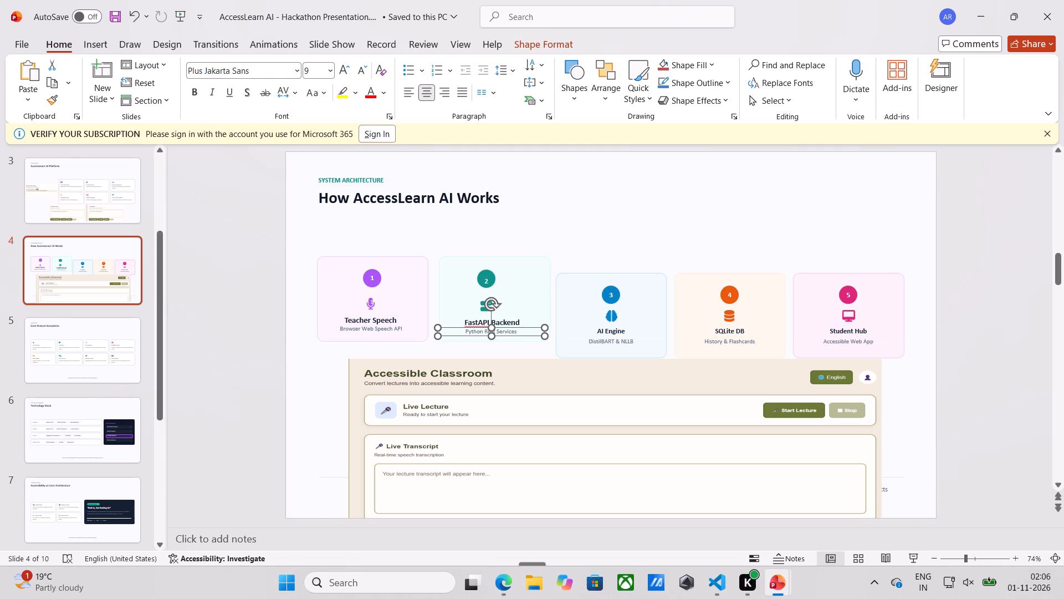
Move the AI Engine card's background and its number 3 circle up level with the raised FastAPI Backend card.
left_click_drag(591, 294, 589, 286)
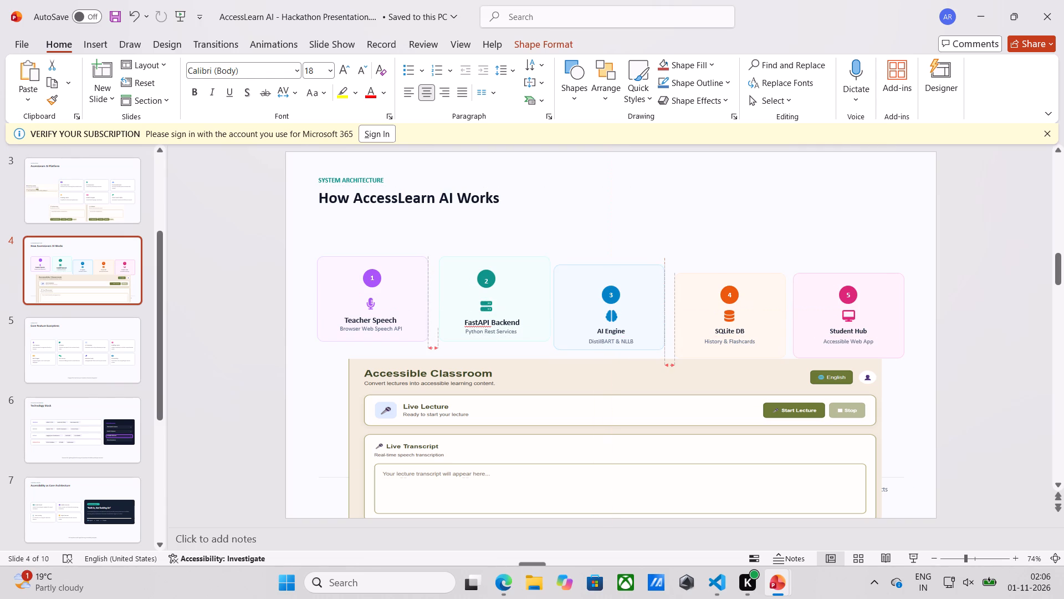
left_click_drag(589, 286, 591, 277)
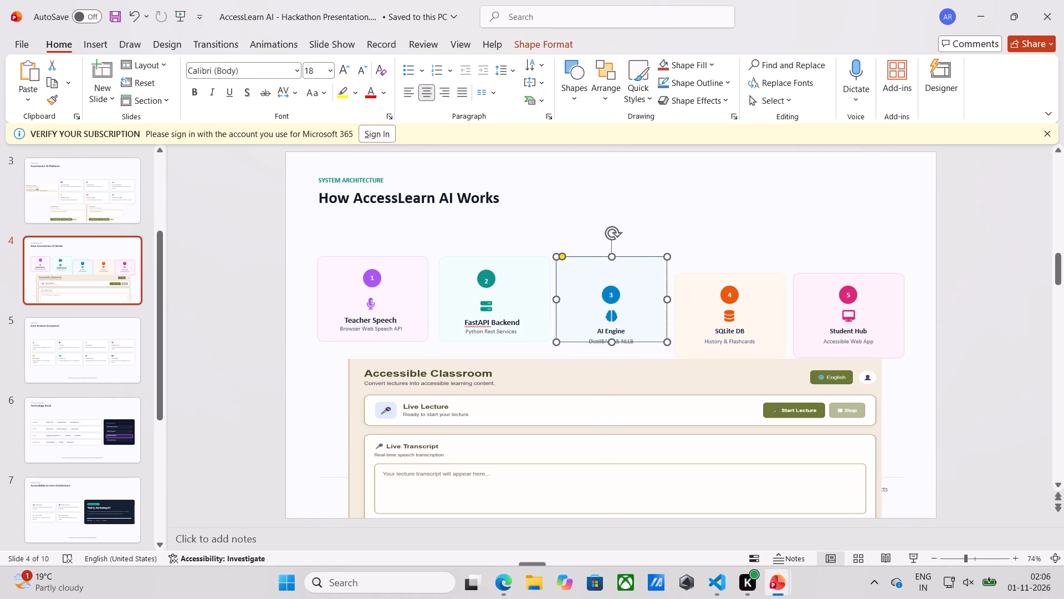
left_click_drag(614, 296, 614, 278)
left_click_drag(611, 292, 613, 275)
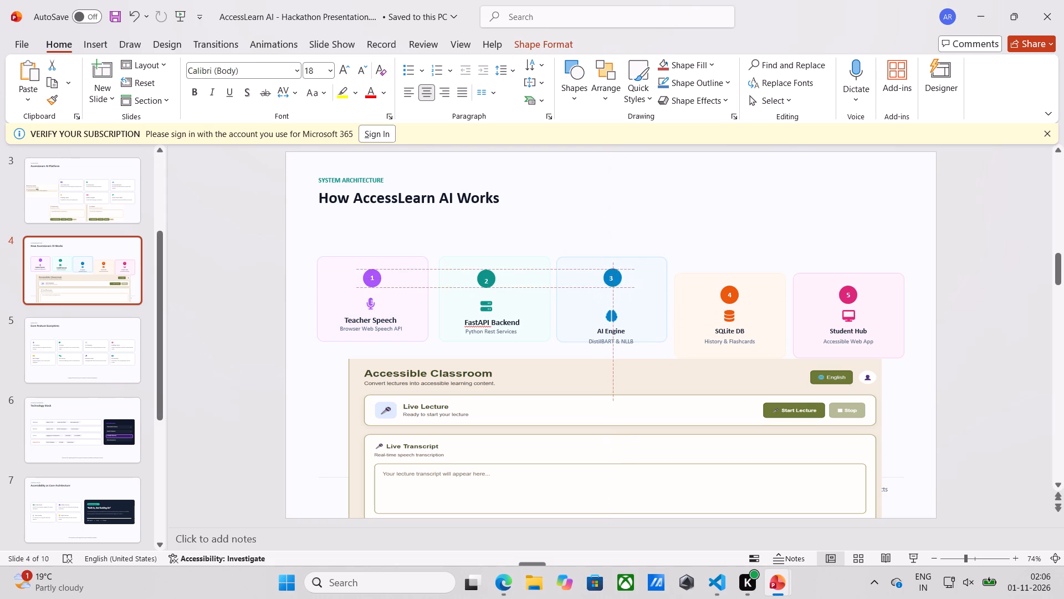
left_click_drag(613, 275, 611, 278)
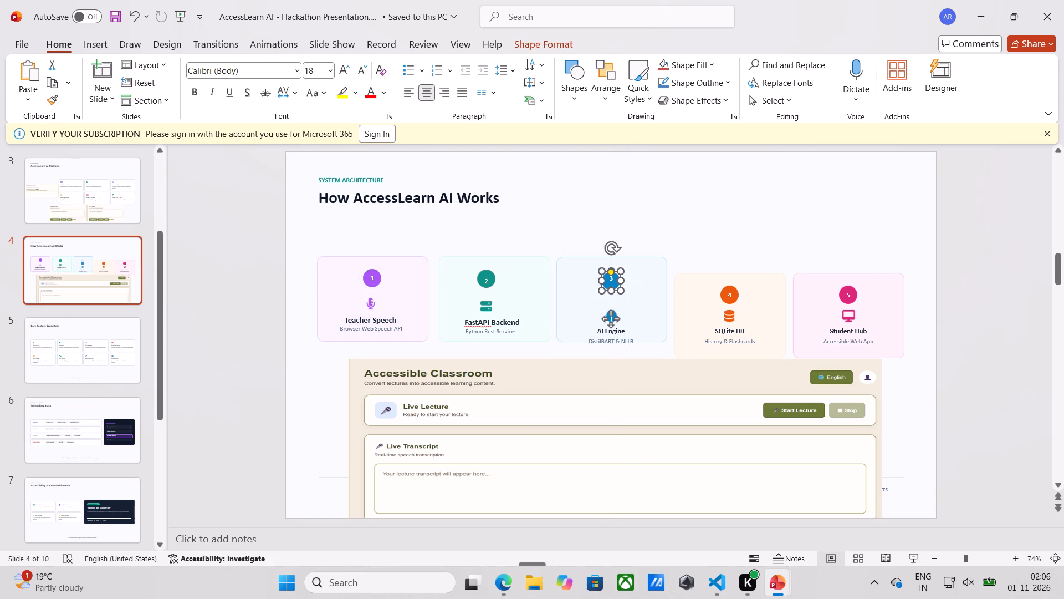
Move the brain icon, AI Engine heading and DistilBART & NLLB caption up inside the raised card background.
left_click(634, 307)
left_click_drag(610, 317, 610, 309)
left_click(620, 326)
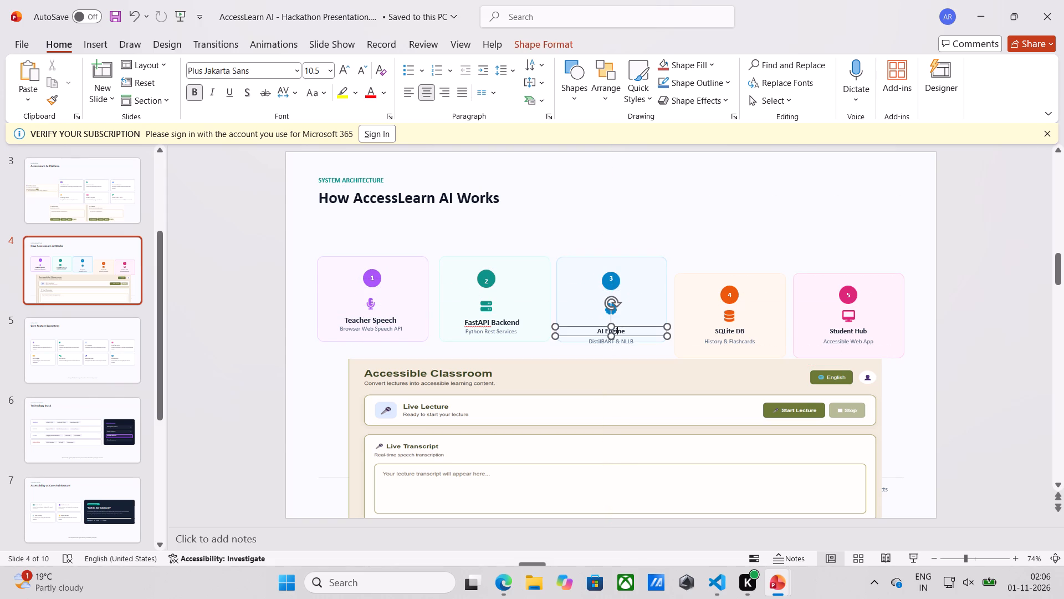
left_click_drag(620, 326, 620, 319)
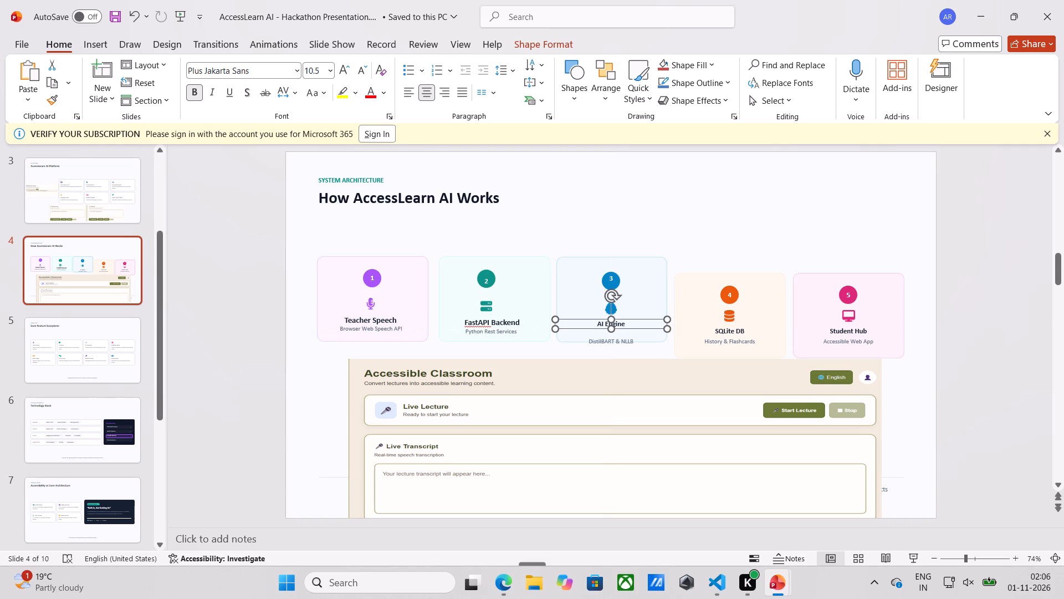
left_click(625, 342)
left_click_drag(624, 338, 623, 329)
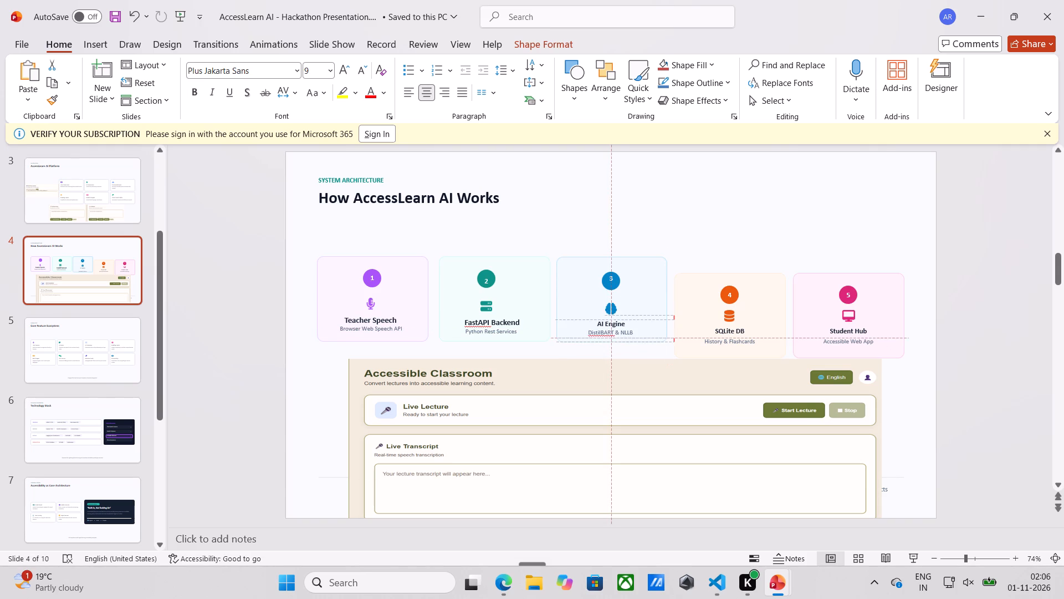
left_click_drag(623, 329, 625, 329)
left_click(635, 294)
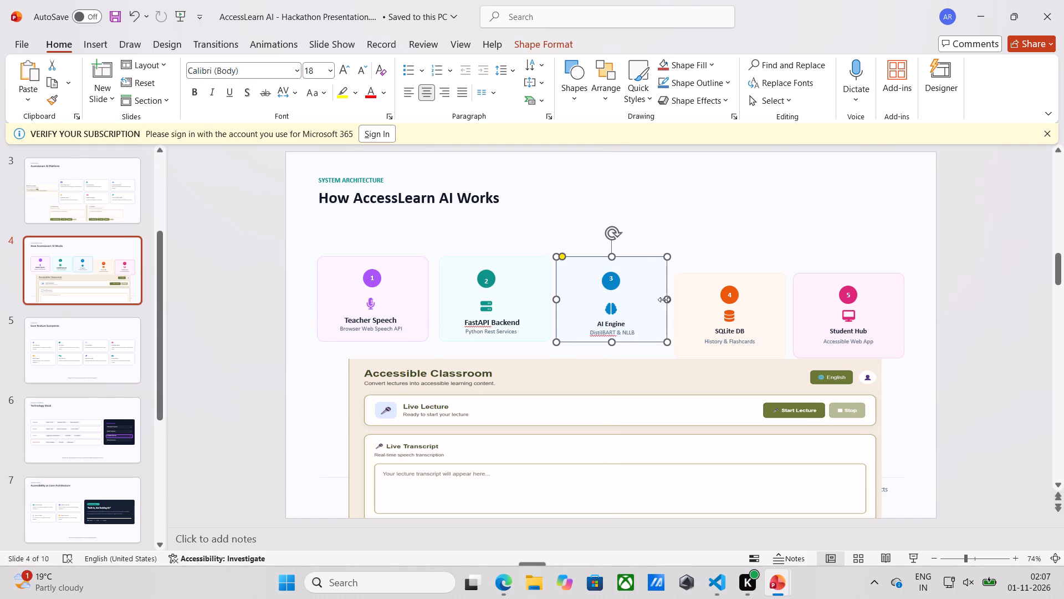
Move the SQLite DB card's background and its number 4 circle up beside the raised AI Engine card.
left_click_drag(756, 303, 758, 288)
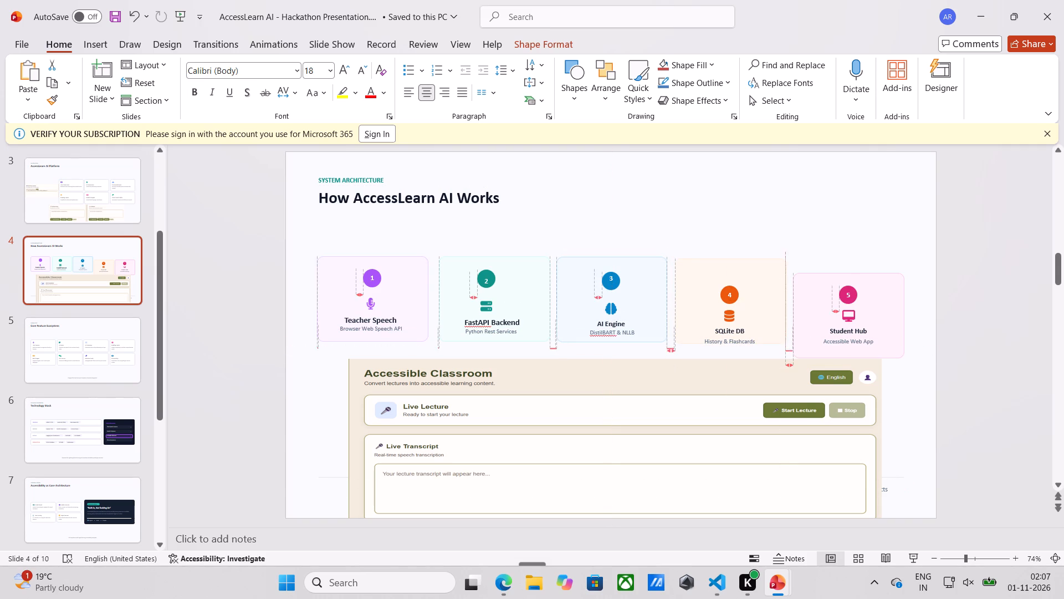
left_click_drag(758, 288, 759, 288)
left_click(733, 298)
left_click_drag(731, 297, 730, 282)
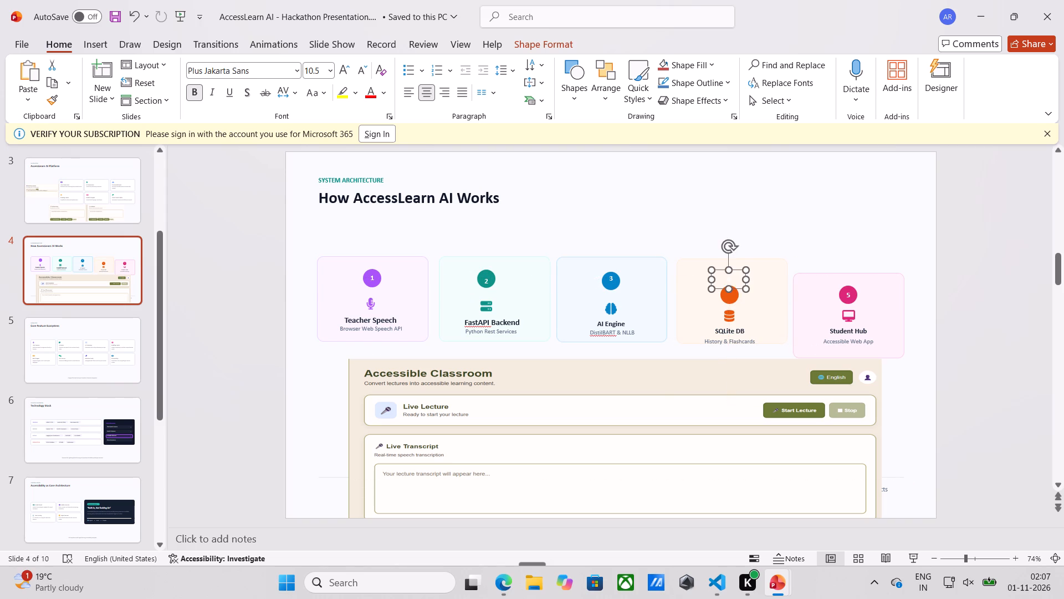
left_click_drag(730, 297, 730, 282)
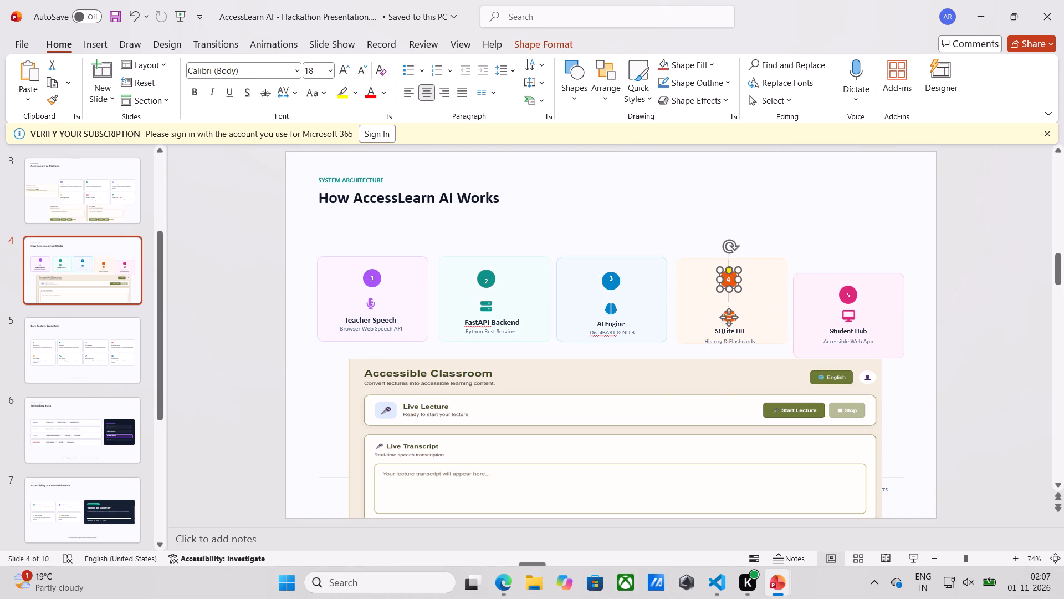
Move the database icon, SQLite DB heading and History & Flashcards caption up inside the raised card background.
left_click(743, 313)
left_click_drag(734, 317, 733, 305)
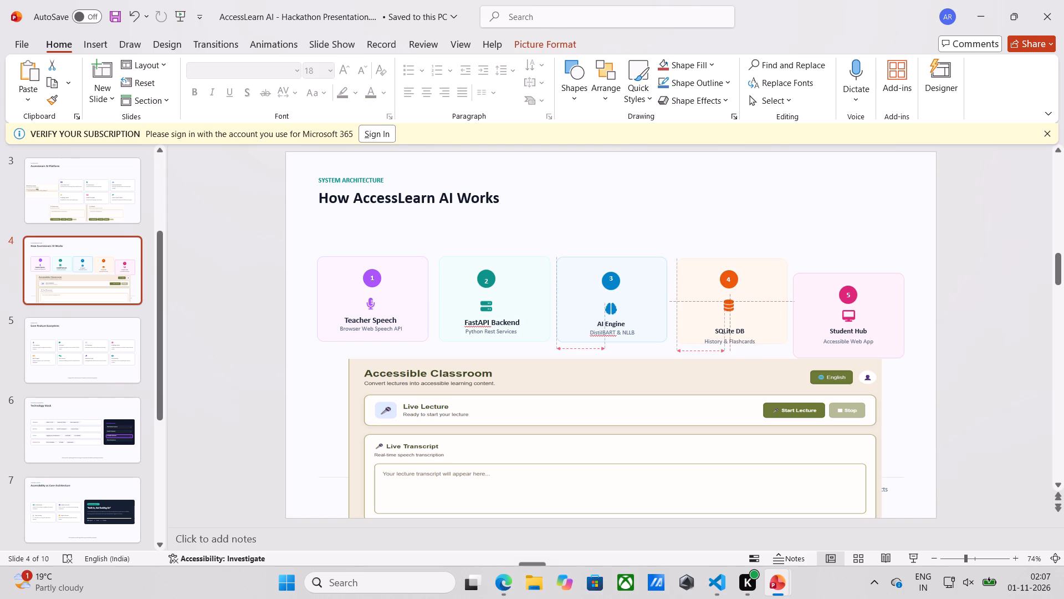
left_click_drag(733, 305, 736, 306)
left_click(743, 328)
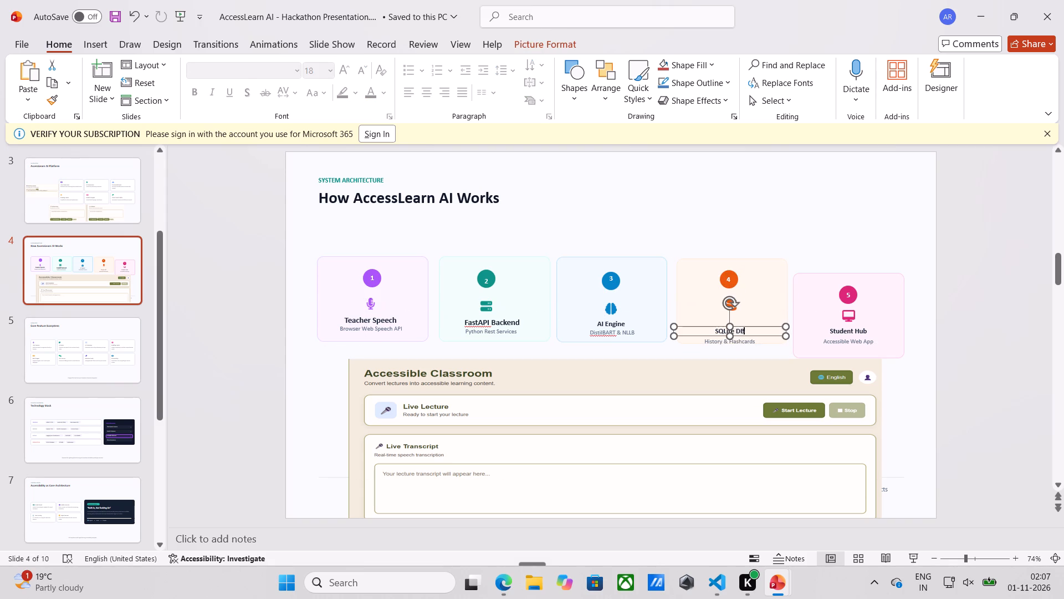
left_click_drag(735, 326, 735, 320)
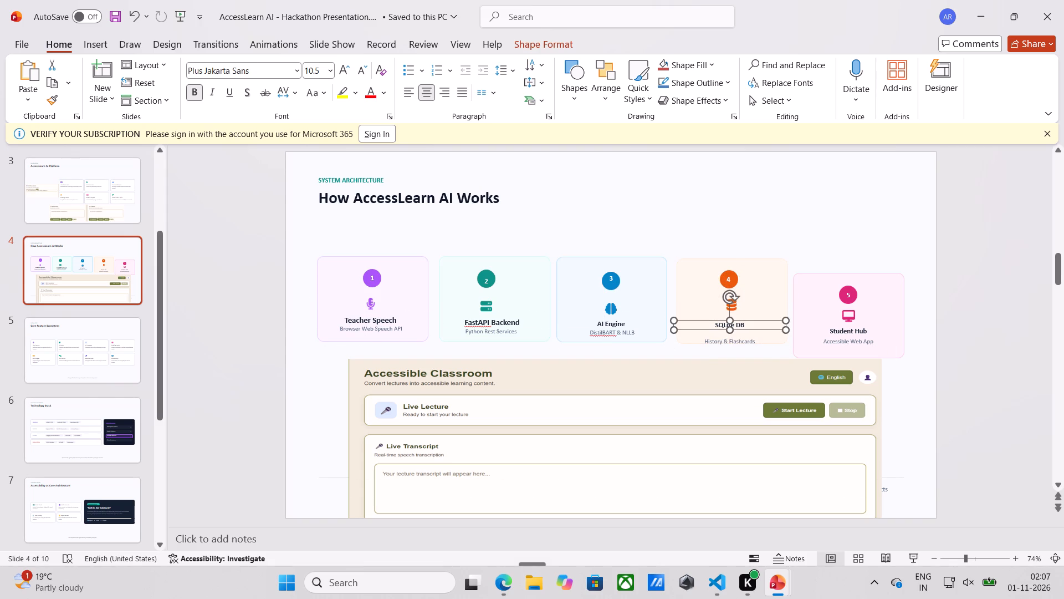
left_click(742, 339)
left_click_drag(739, 338, 739, 332)
Move the Student Hub card's background and its number 5 circle up beside the raised SQLite DB card.
left_click_drag(825, 298, 822, 285)
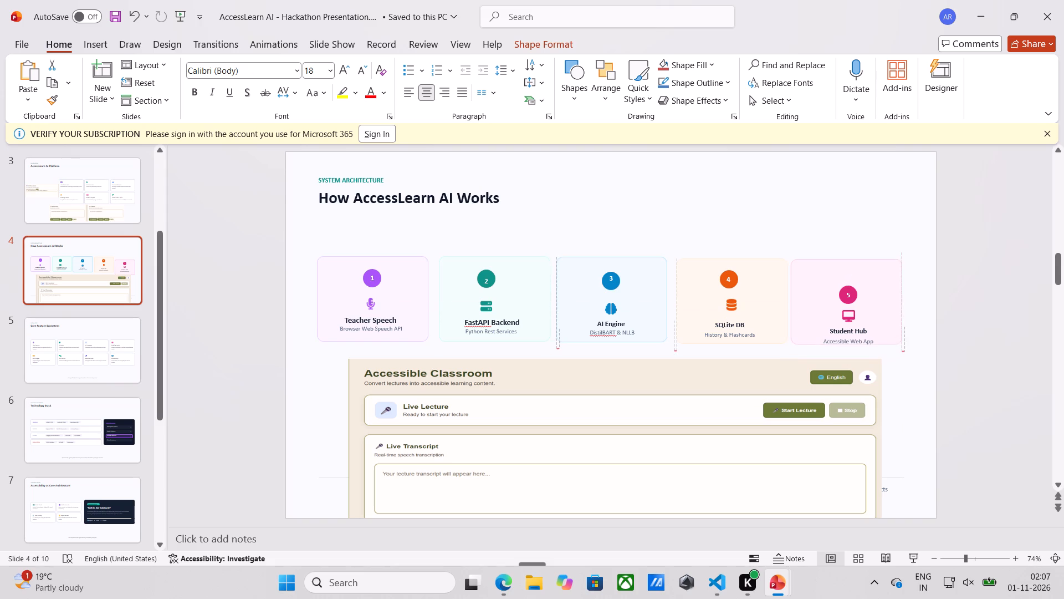
left_click_drag(822, 285, 829, 283)
left_click(847, 299)
left_click_drag(847, 297, 847, 289)
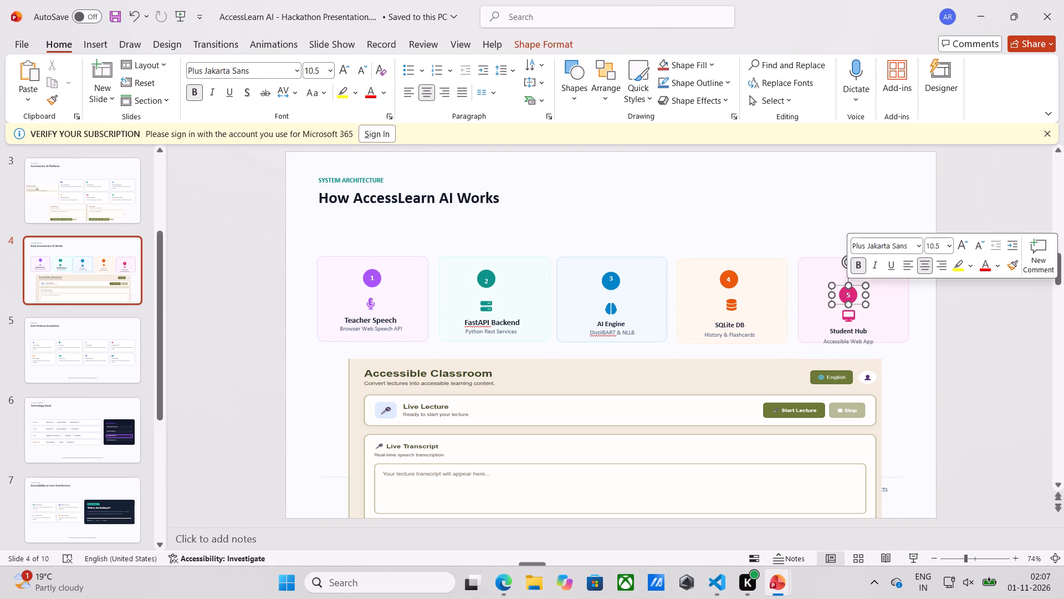
left_click_drag(854, 286, 853, 273)
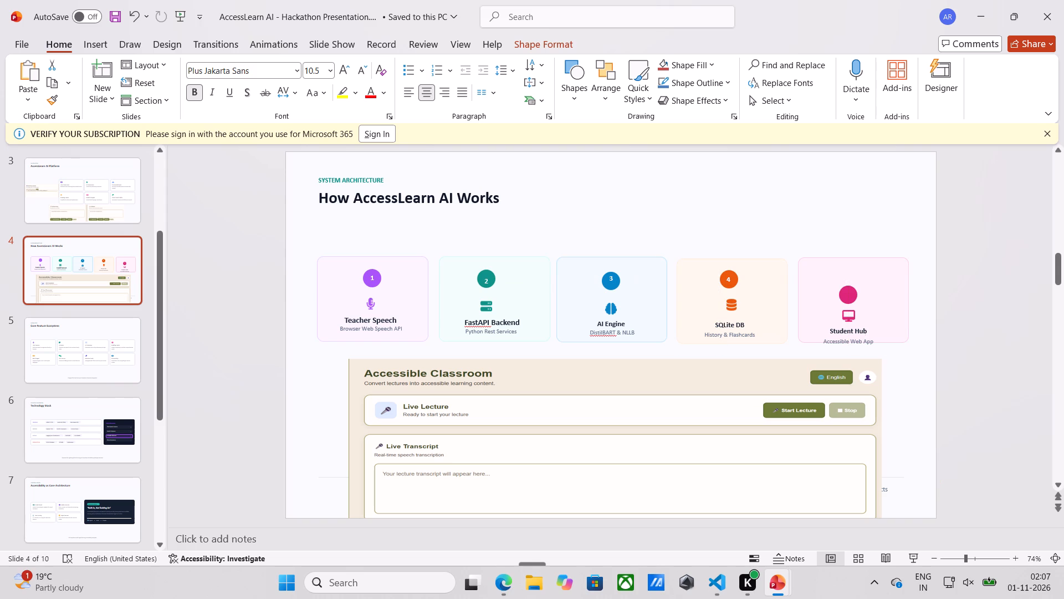
left_click_drag(853, 273, 852, 272)
left_click(847, 302)
left_click(848, 301)
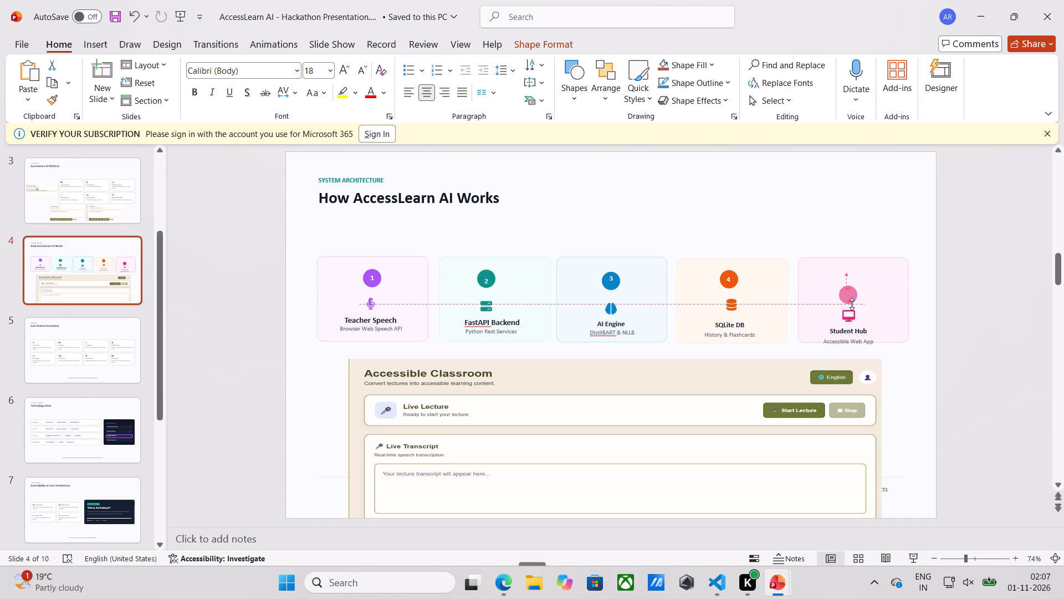
left_click_drag(850, 297, 848, 286)
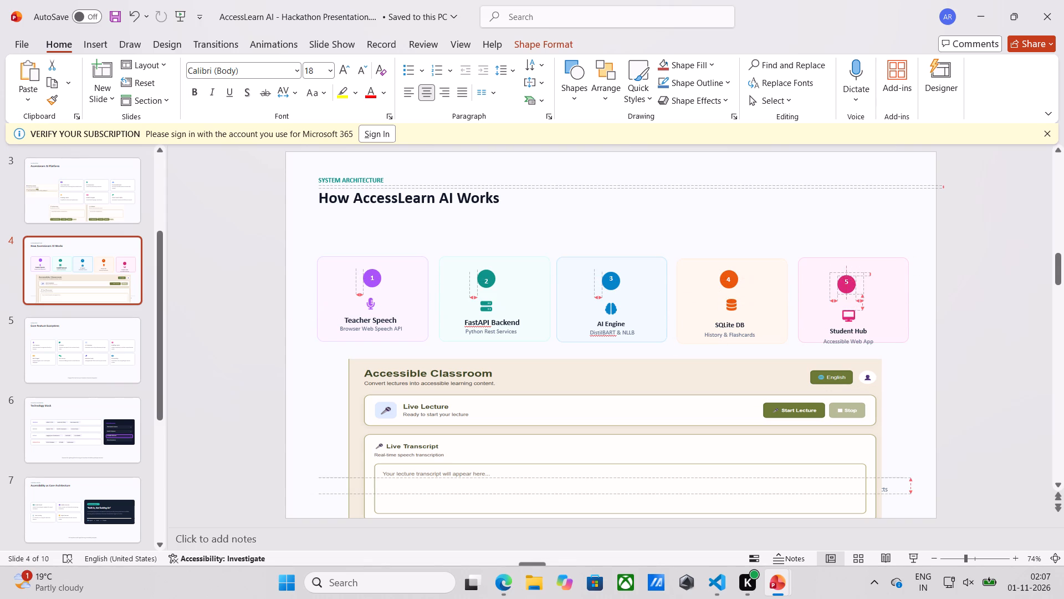
left_click_drag(848, 286, 848, 286)
Move the monitor icon, Student Hub heading and Accessible Web App caption up inside the raised card background.
left_click(864, 305)
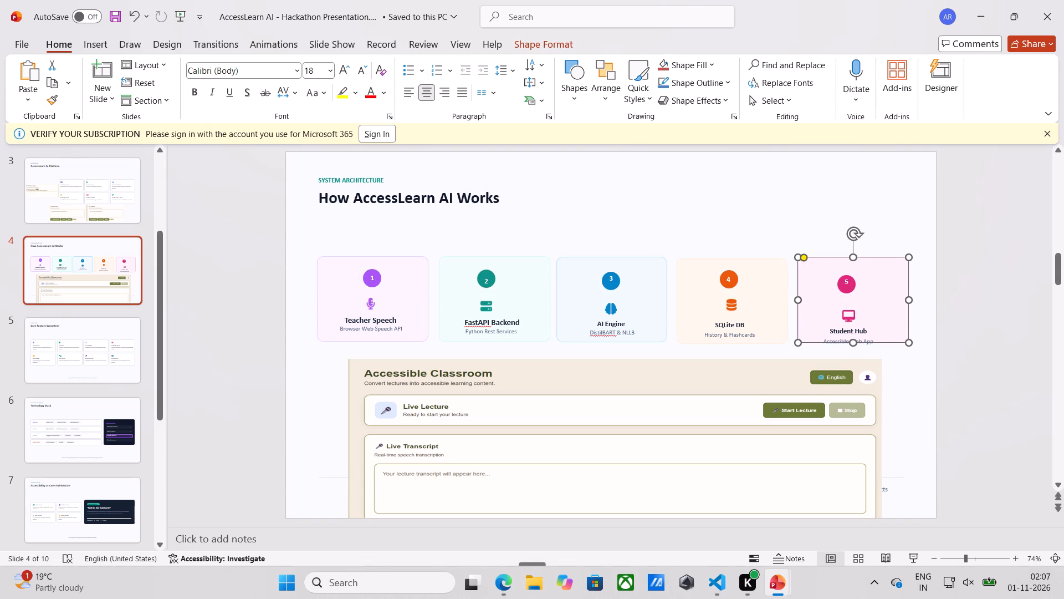
left_click_drag(852, 312, 851, 304)
left_click(858, 324)
left_click(858, 326)
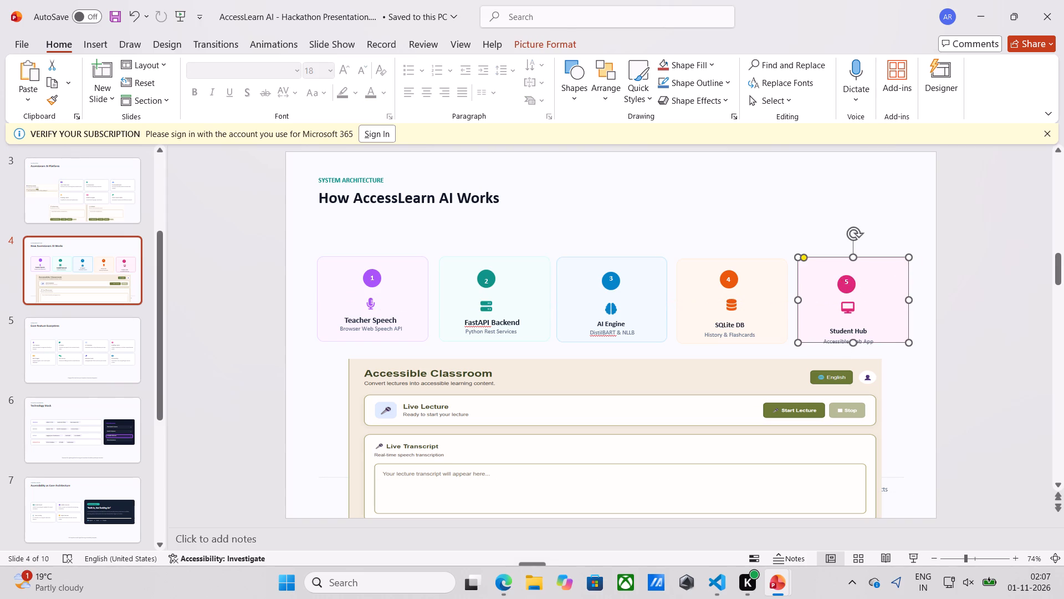
left_click(859, 329)
left_click_drag(858, 327, 856, 322)
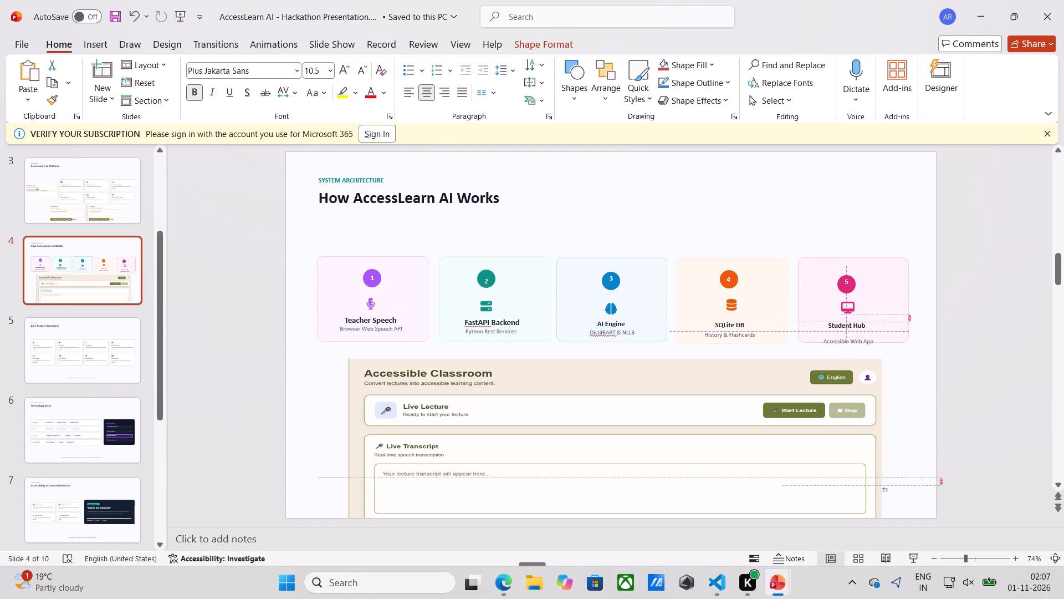
left_click_drag(856, 322, 857, 319)
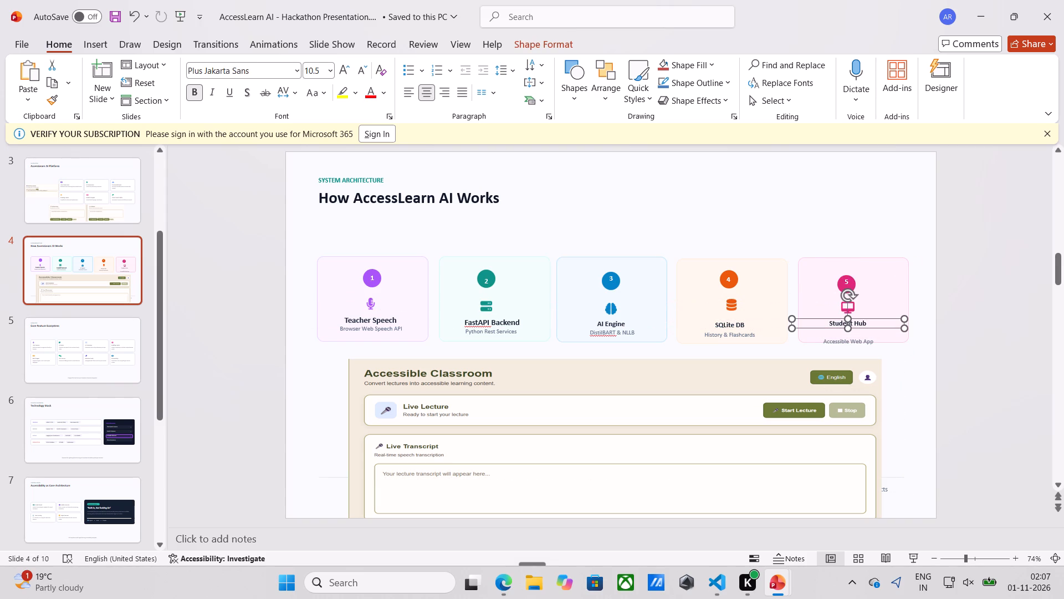
left_click(861, 341)
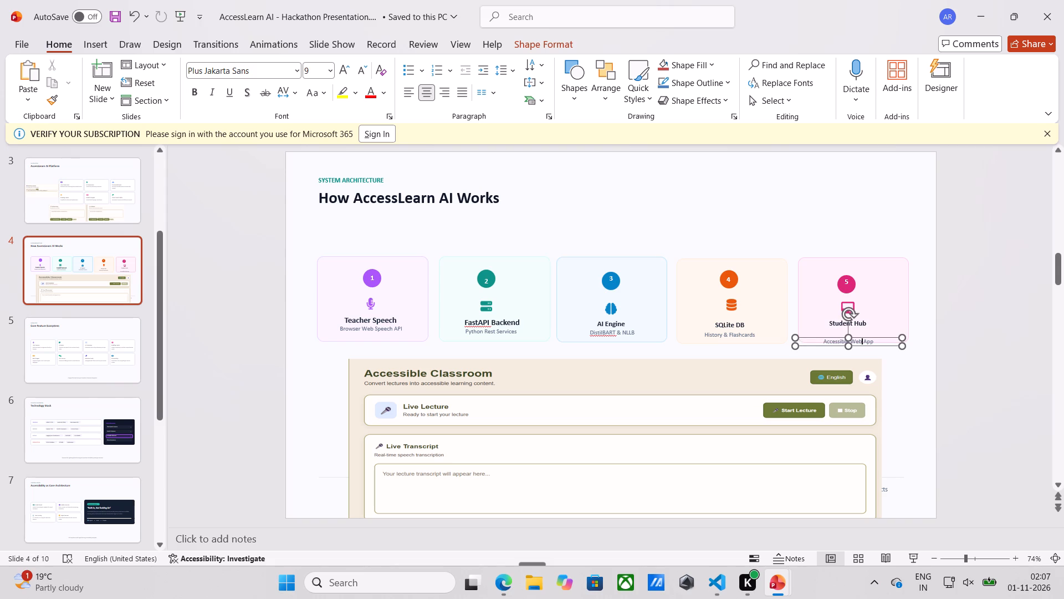
left_click_drag(856, 337, 855, 328)
Move the Accessible Classroom screenshot up so it sits just below the row of architecture cards.
left_click_drag(651, 412, 649, 400)
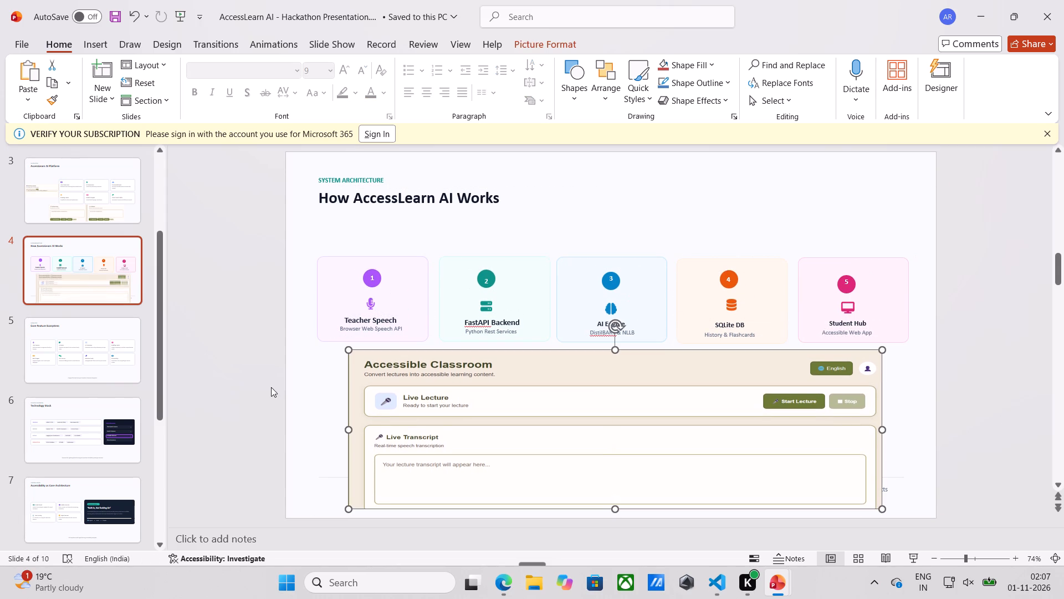
Go past the Core Feature Ecosystem slide and open the Technology Stack slide.
left_click(62, 377)
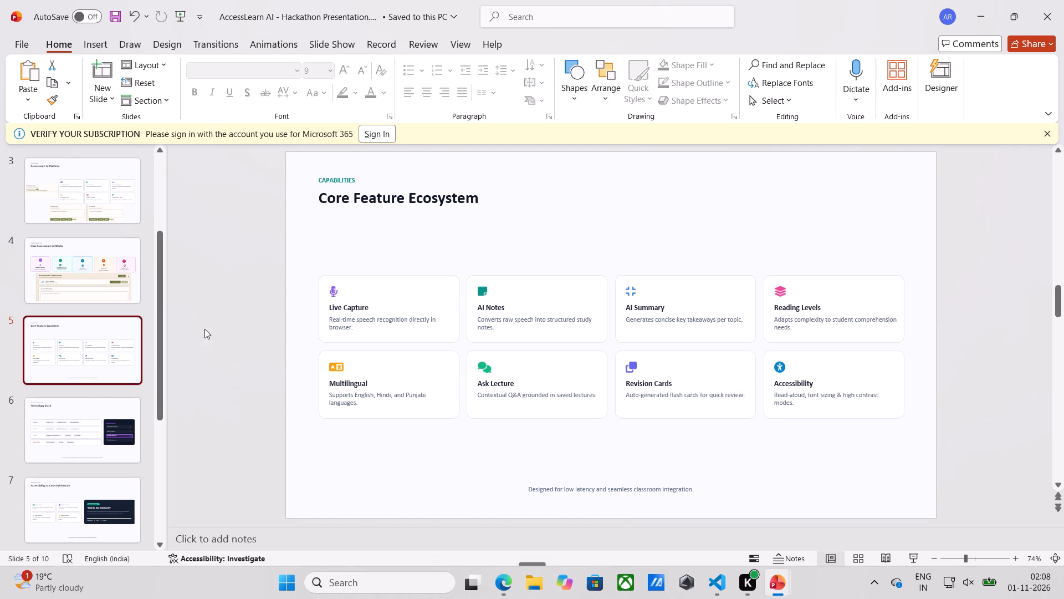
double_click(109, 423)
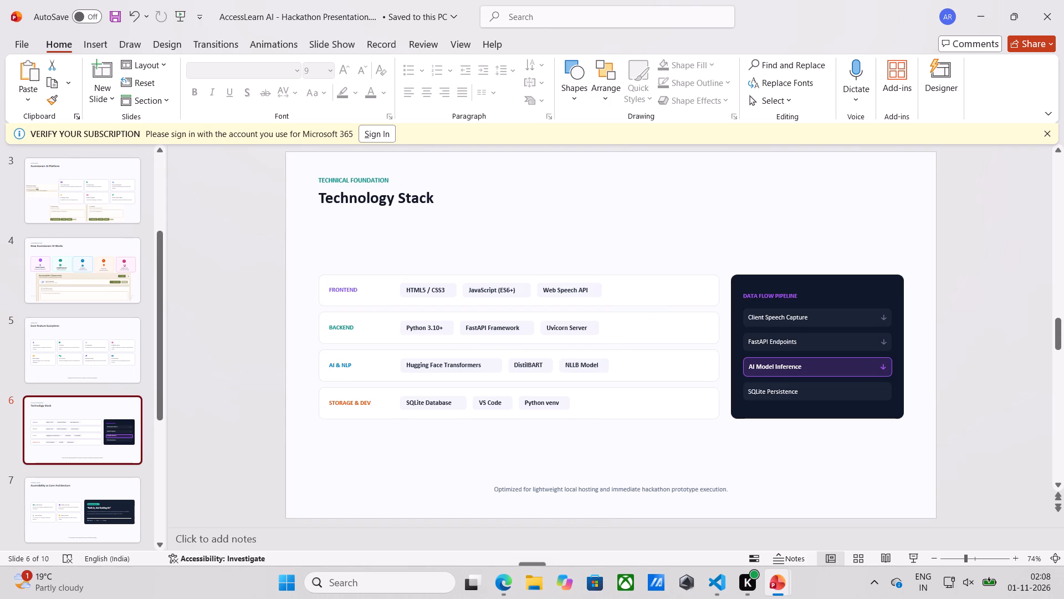
Switch to the browser and capture a screenshot of the app's Lecture History page, from its title through Lecture #12's AI Notes.
left_click(500, 598)
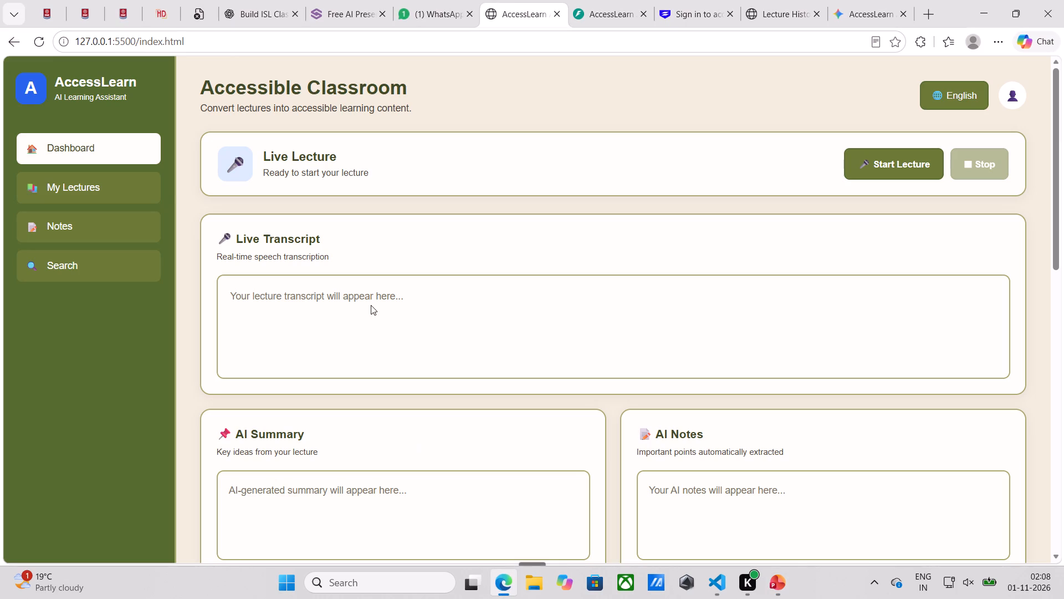
left_click(117, 190)
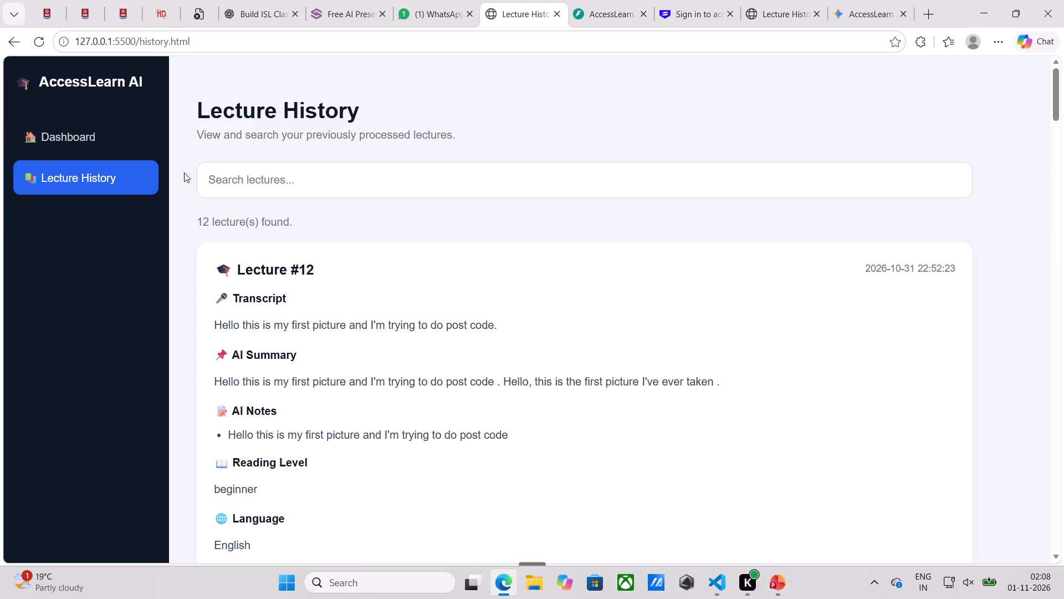
scroll(308, 209, "down", 1)
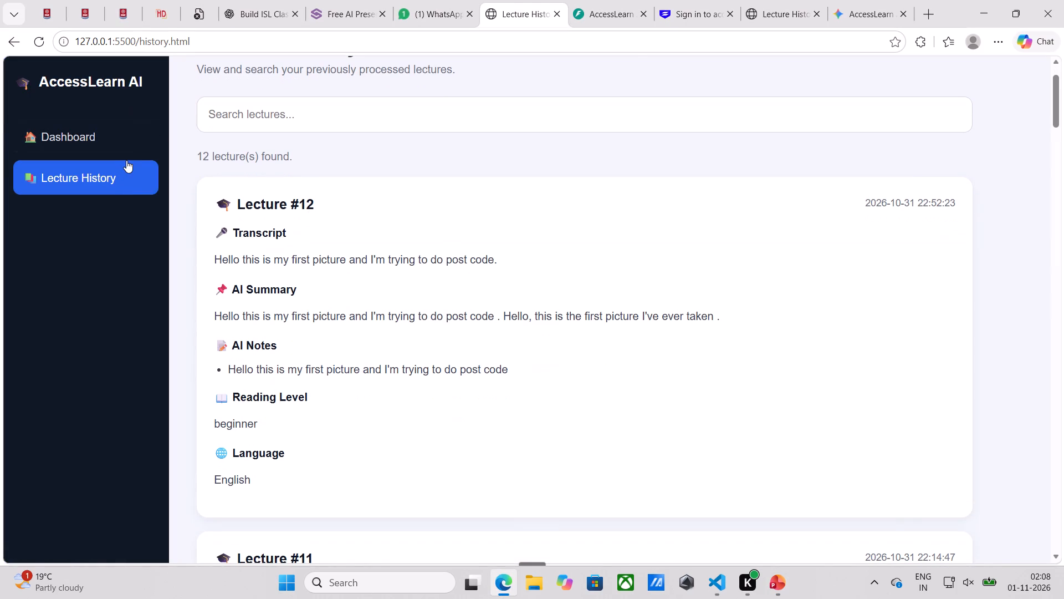
scroll(126, 160, "up", 1)
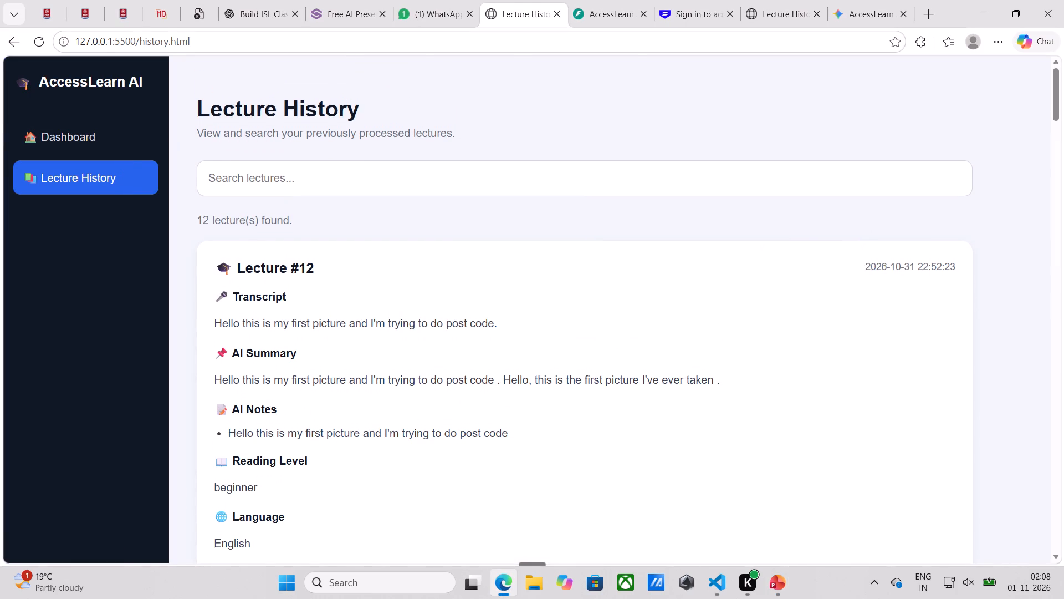
key("shift+super+s")
left_click_drag(175, 75, 847, 598)
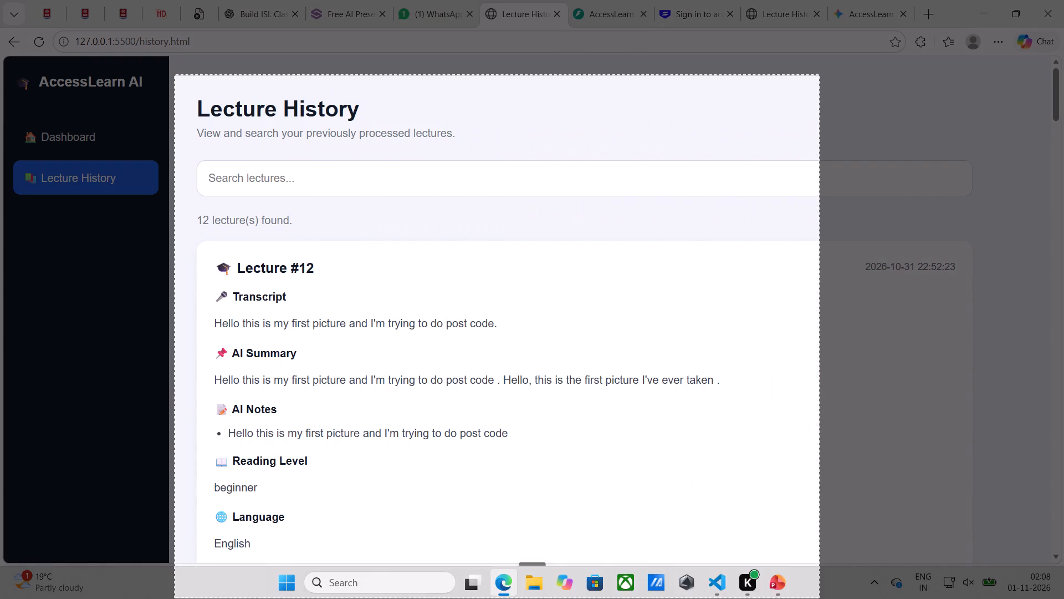
left_click_drag(847, 598, 982, 466)
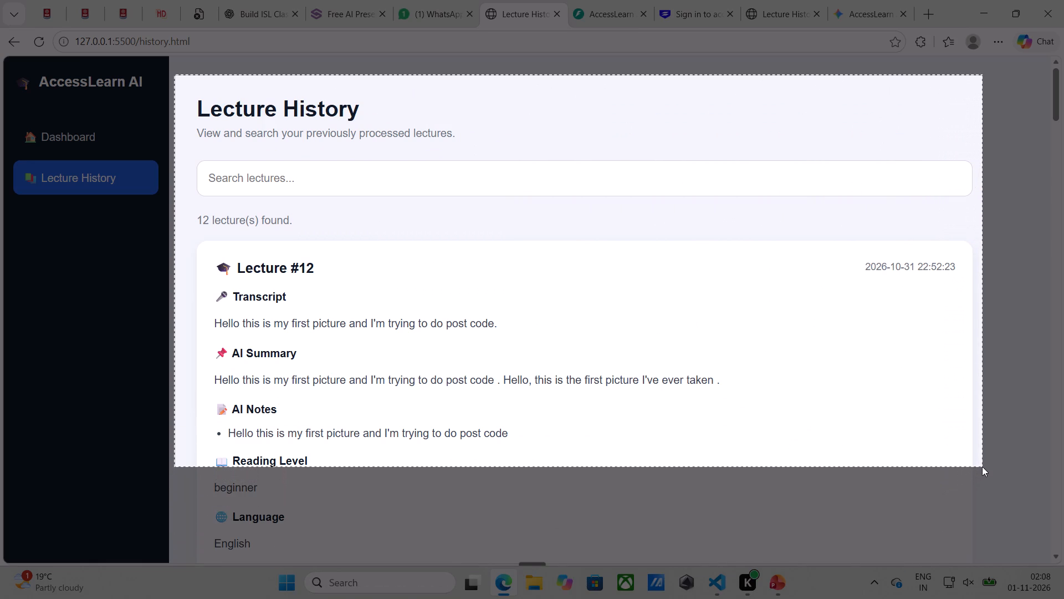
left_click_drag(982, 466, 981, 466)
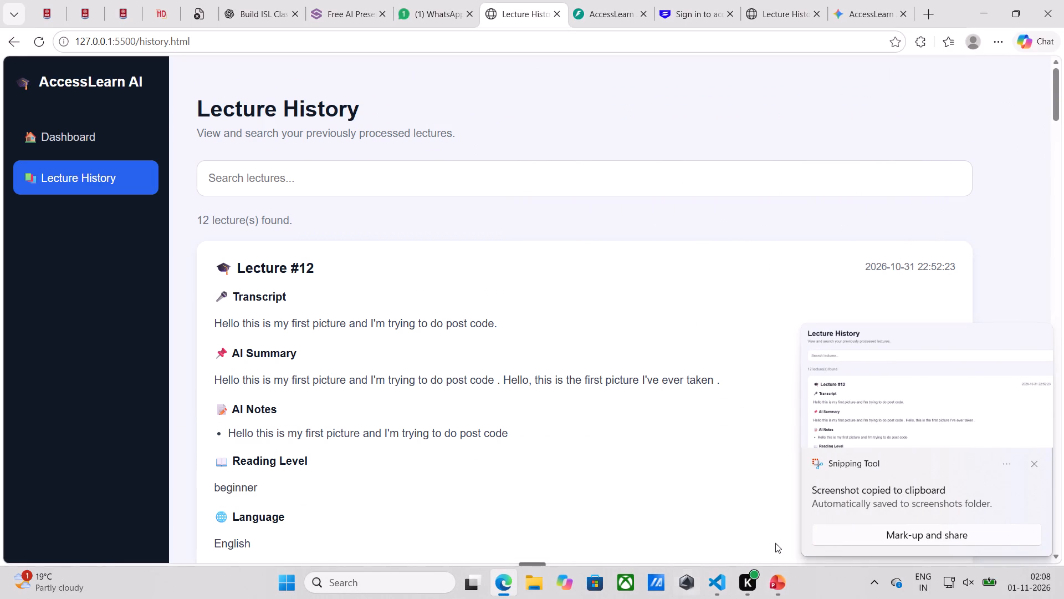
Return to PowerPoint and delete the dark background panel behind the Data Flow Pipeline items on the Technology Stack slide.
left_click(805, 537)
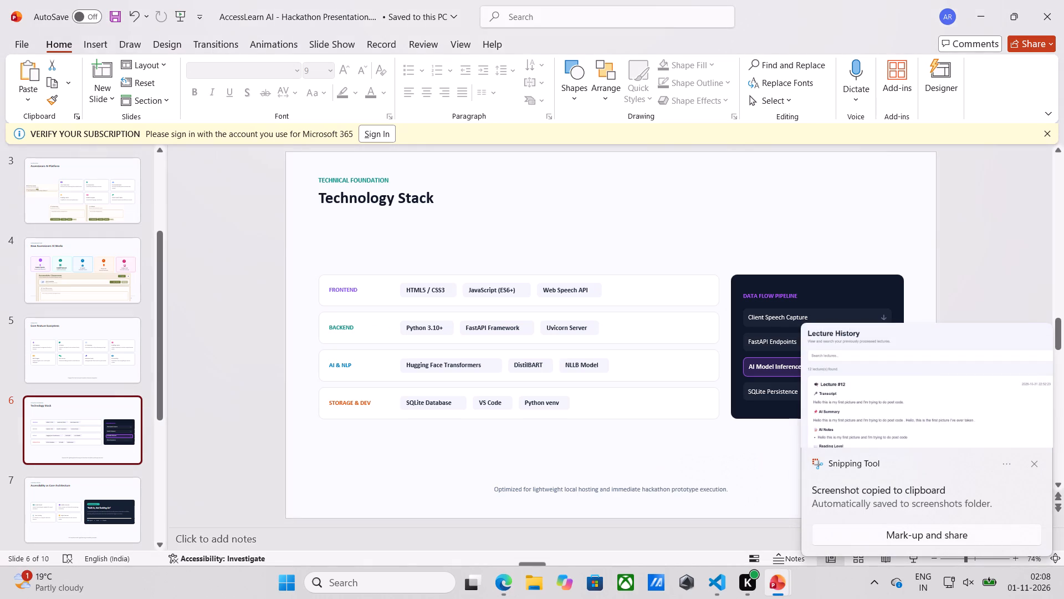
left_click(1040, 473)
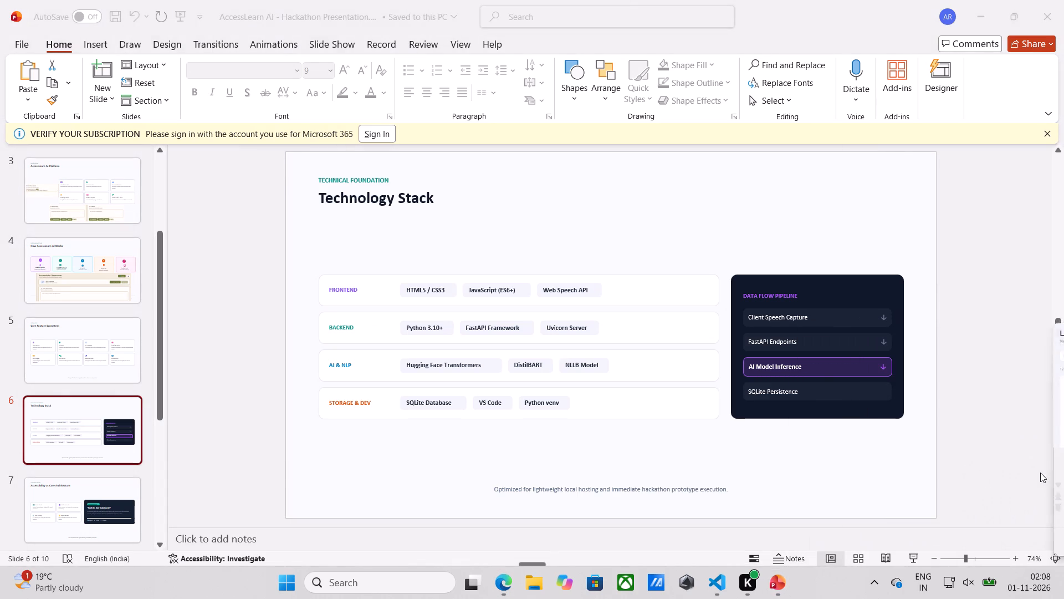
left_click(786, 385)
left_click(808, 289)
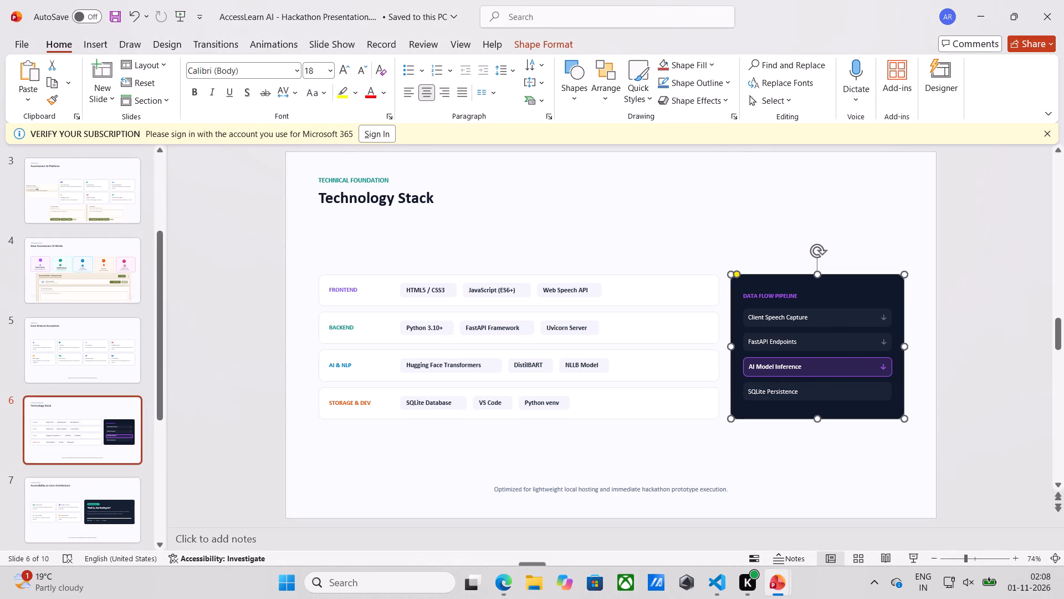
key("Delete")
key("Delete")
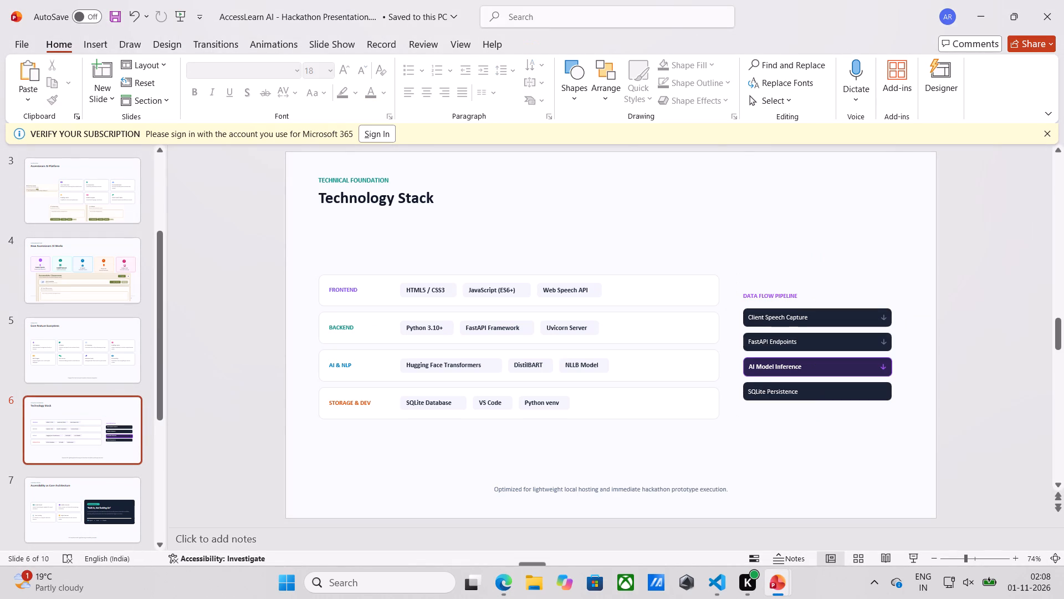
Select the word PIPELINE in the DATA FLOW PIPELINE heading above the pipeline items.
left_click(790, 294)
key("Pause")
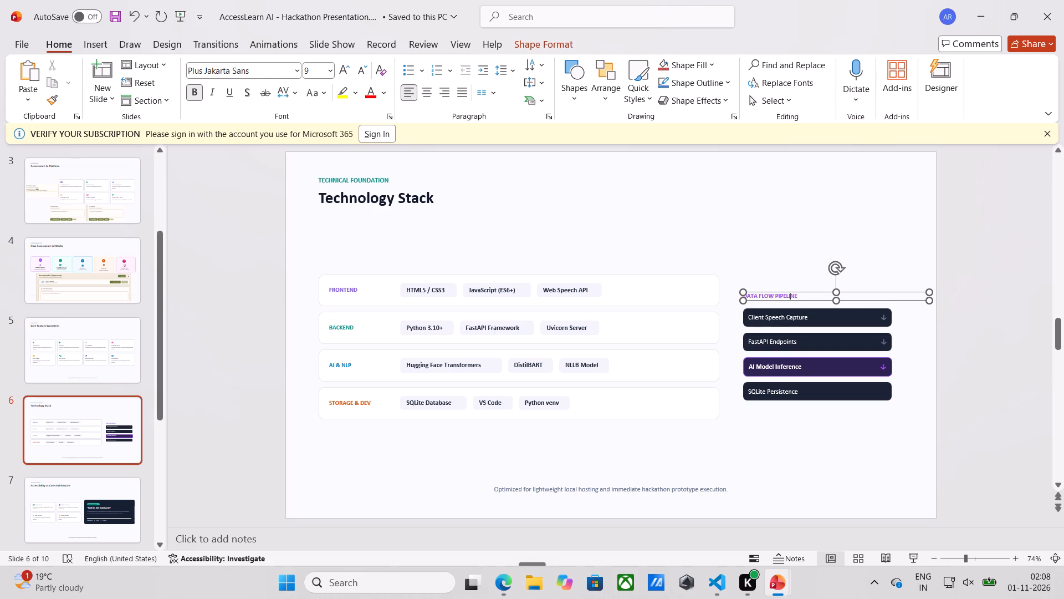
left_click_drag(790, 294, 838, 292)
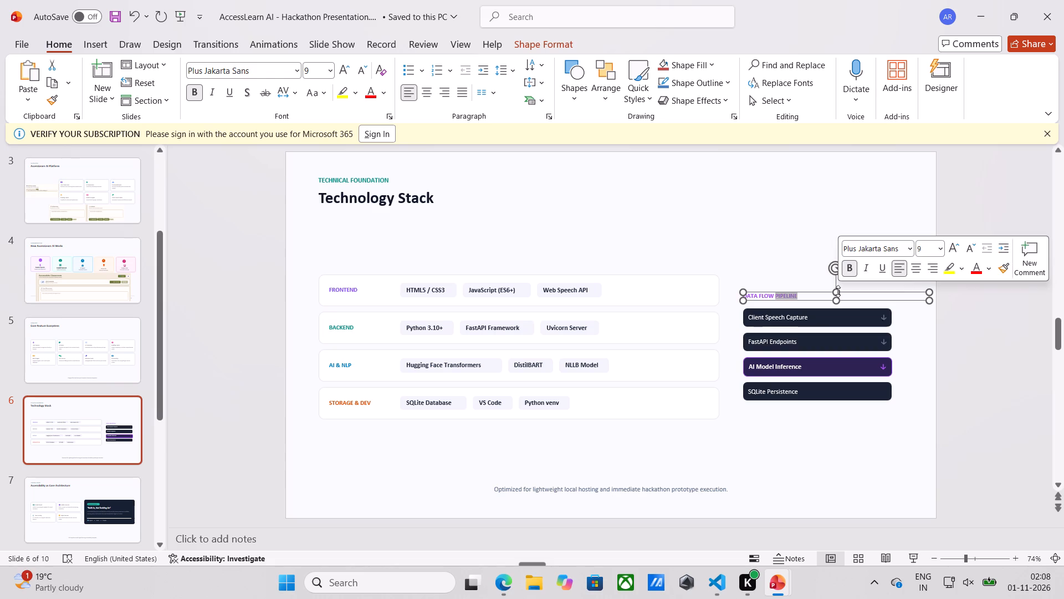
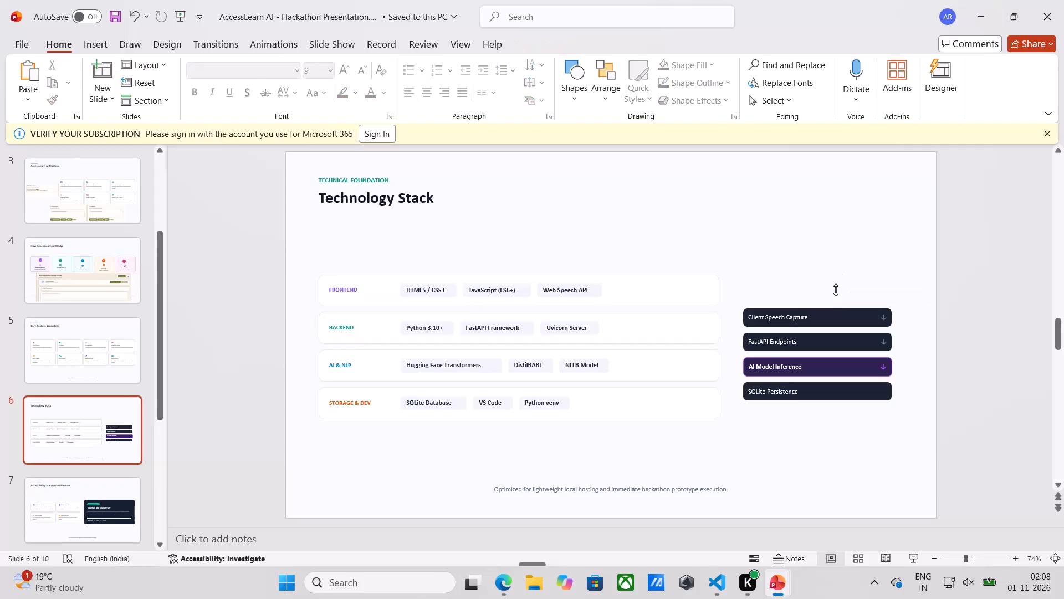
Delete the Client Speech Capture, FastAPI Endpoints, AI Model Inference and SQLite Persistence boxes from the Technology Stack slide.
left_click(835, 313)
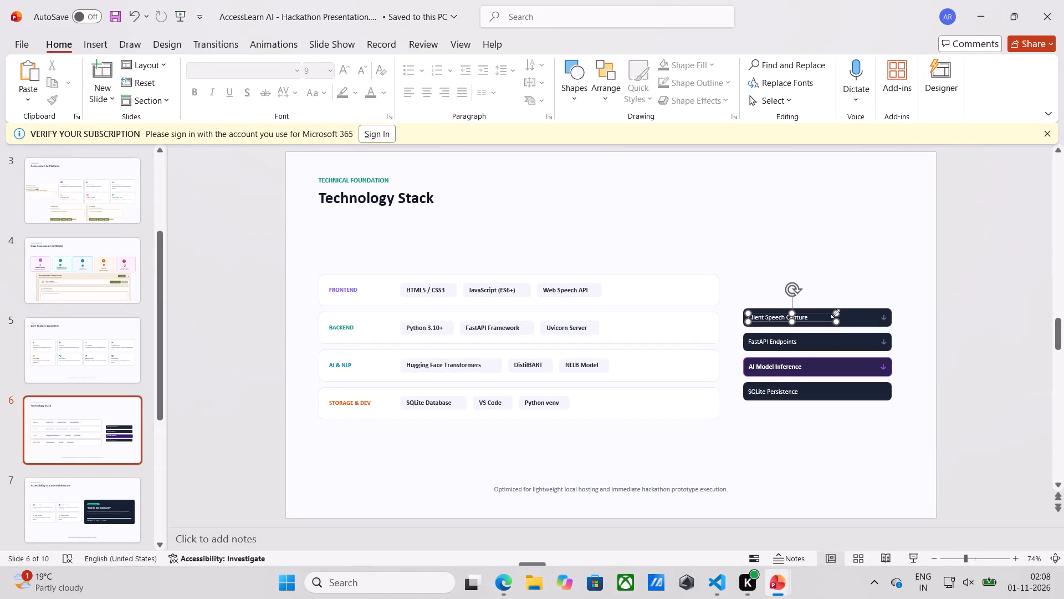
key("Delete")
left_click(835, 313)
key("Delete")
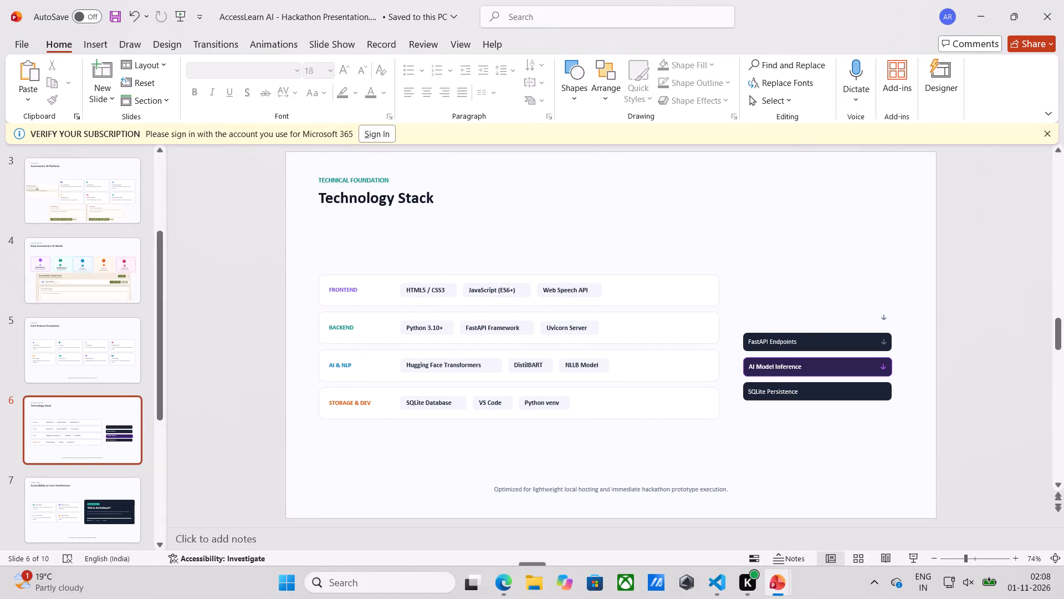
left_click(839, 342)
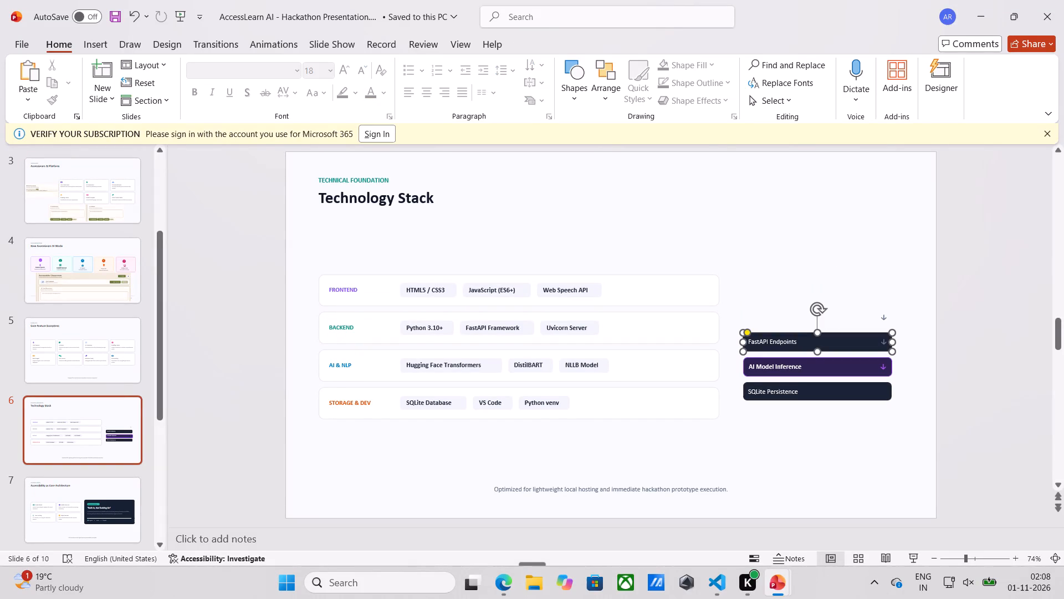
key("Delete")
left_click(789, 371)
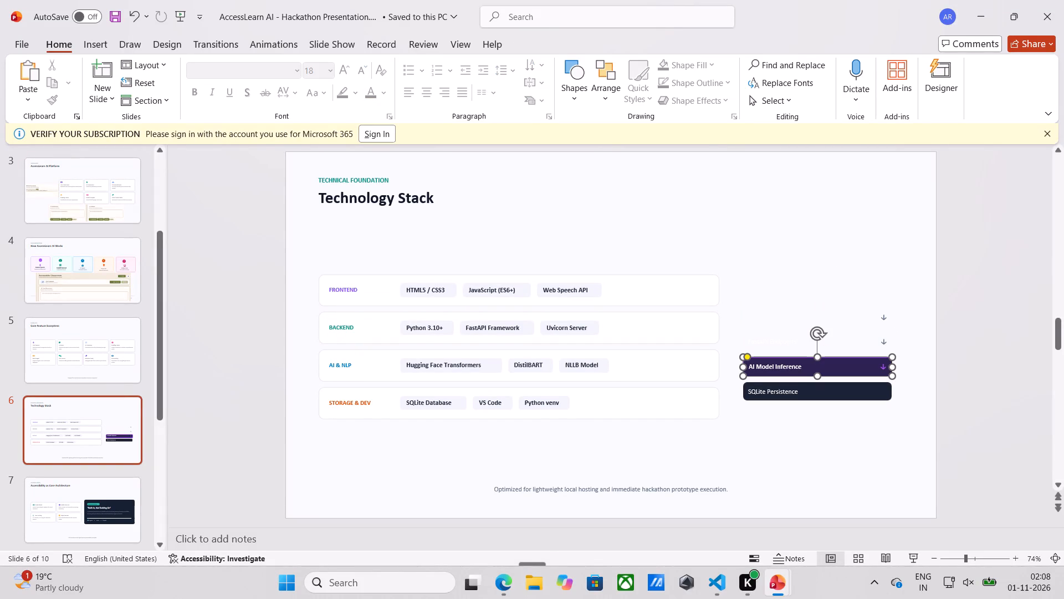
key("Delete")
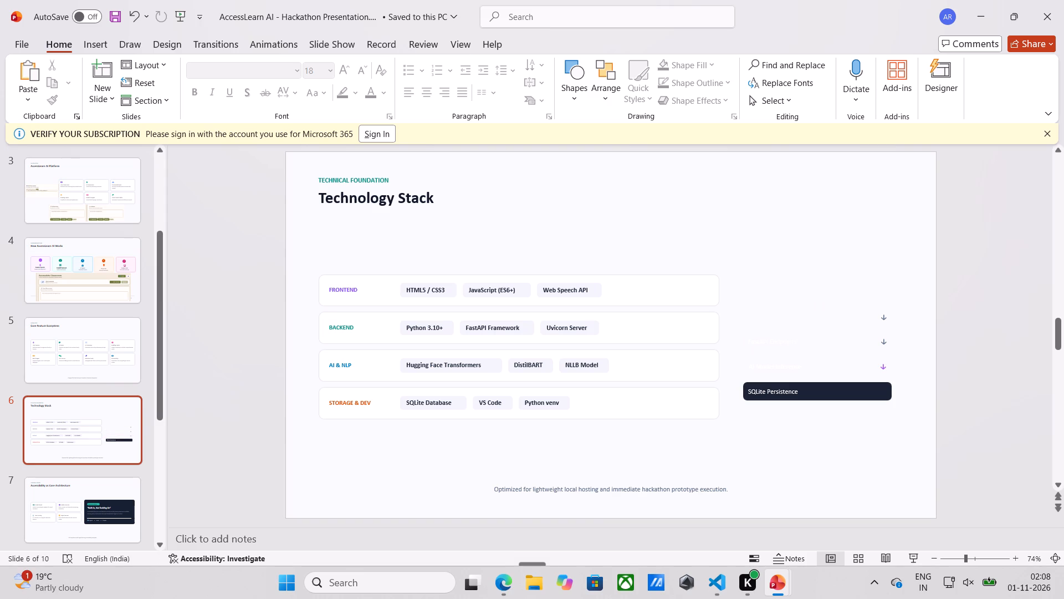
left_click(816, 398)
key("Delete")
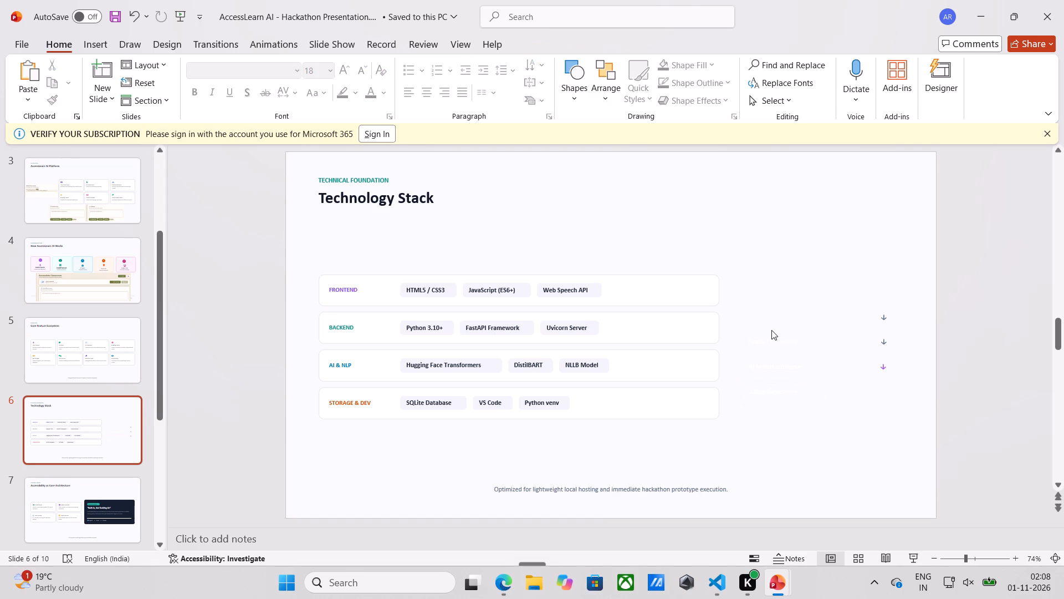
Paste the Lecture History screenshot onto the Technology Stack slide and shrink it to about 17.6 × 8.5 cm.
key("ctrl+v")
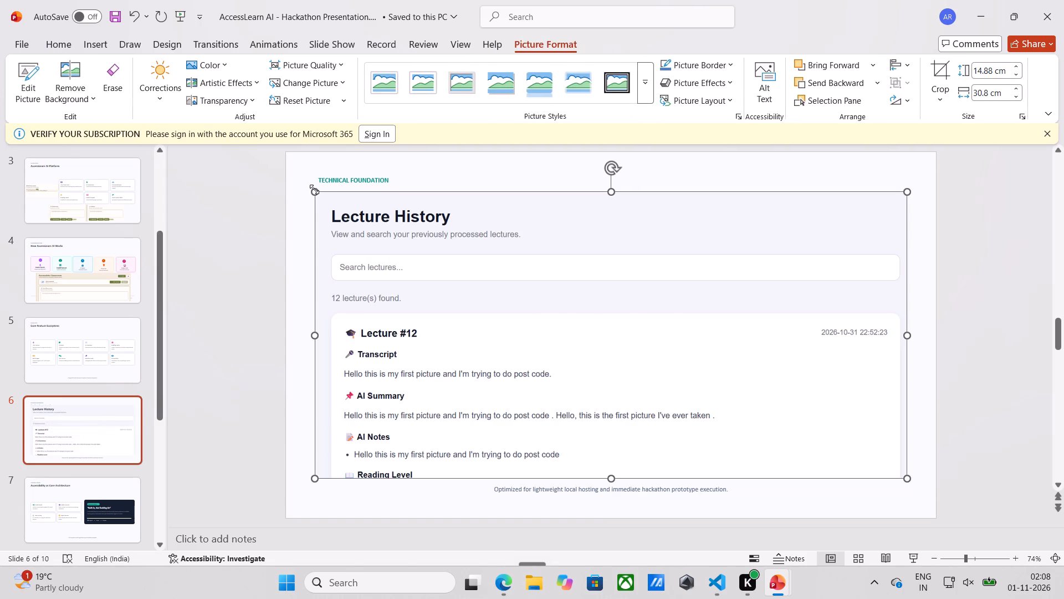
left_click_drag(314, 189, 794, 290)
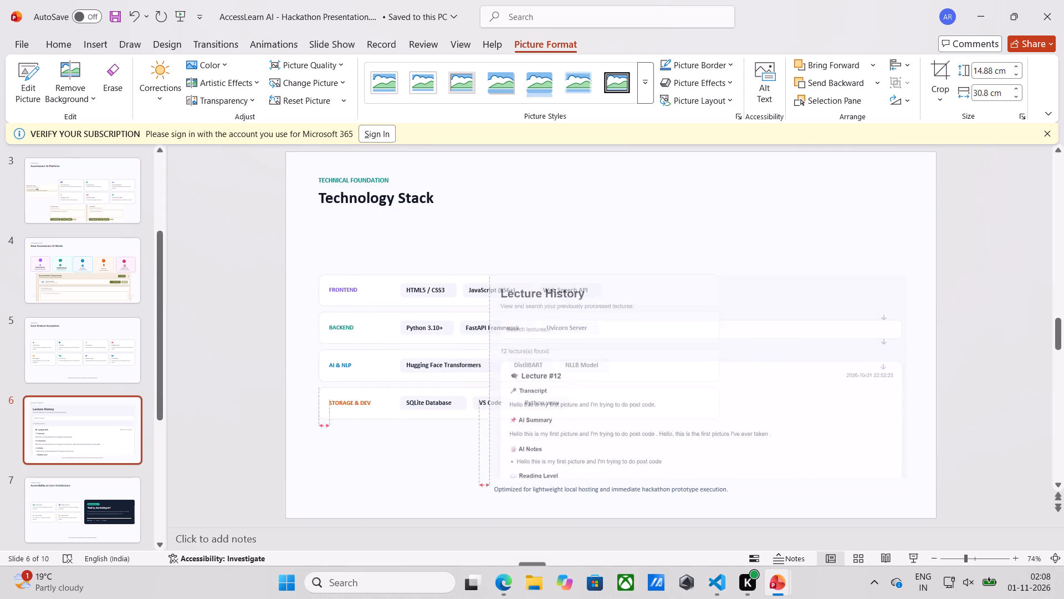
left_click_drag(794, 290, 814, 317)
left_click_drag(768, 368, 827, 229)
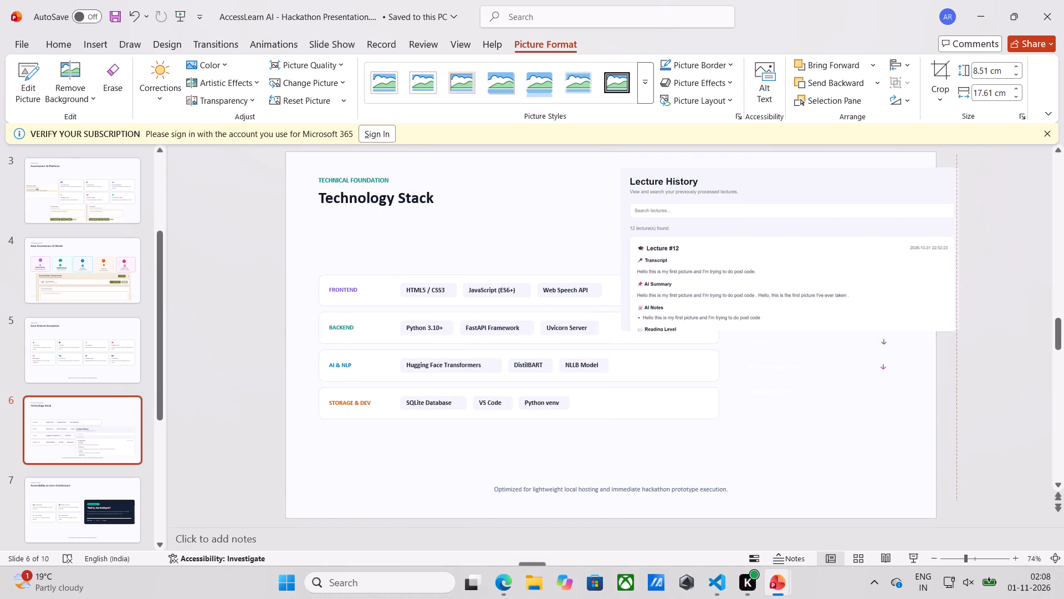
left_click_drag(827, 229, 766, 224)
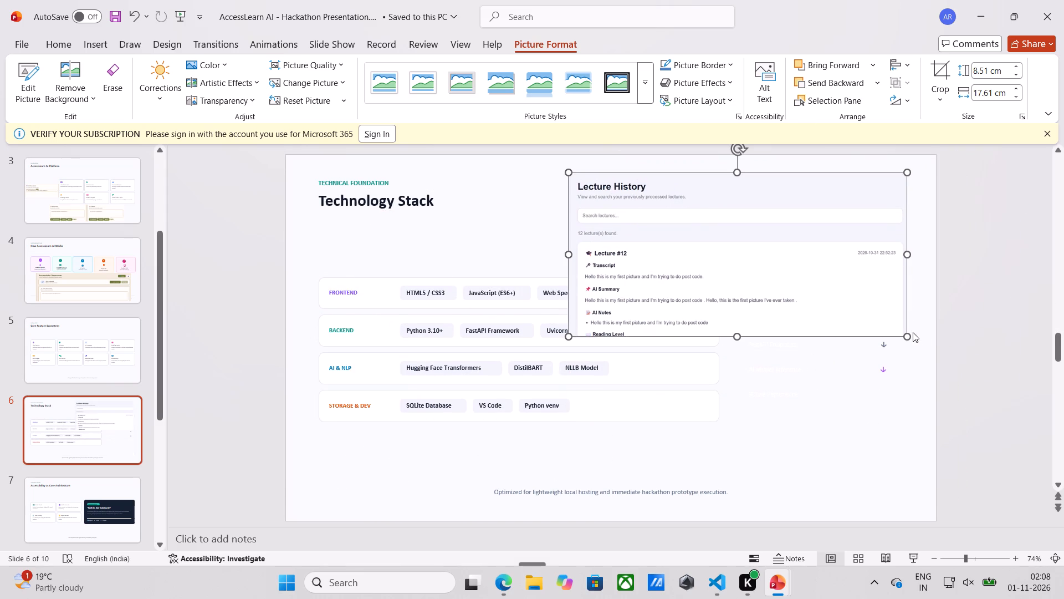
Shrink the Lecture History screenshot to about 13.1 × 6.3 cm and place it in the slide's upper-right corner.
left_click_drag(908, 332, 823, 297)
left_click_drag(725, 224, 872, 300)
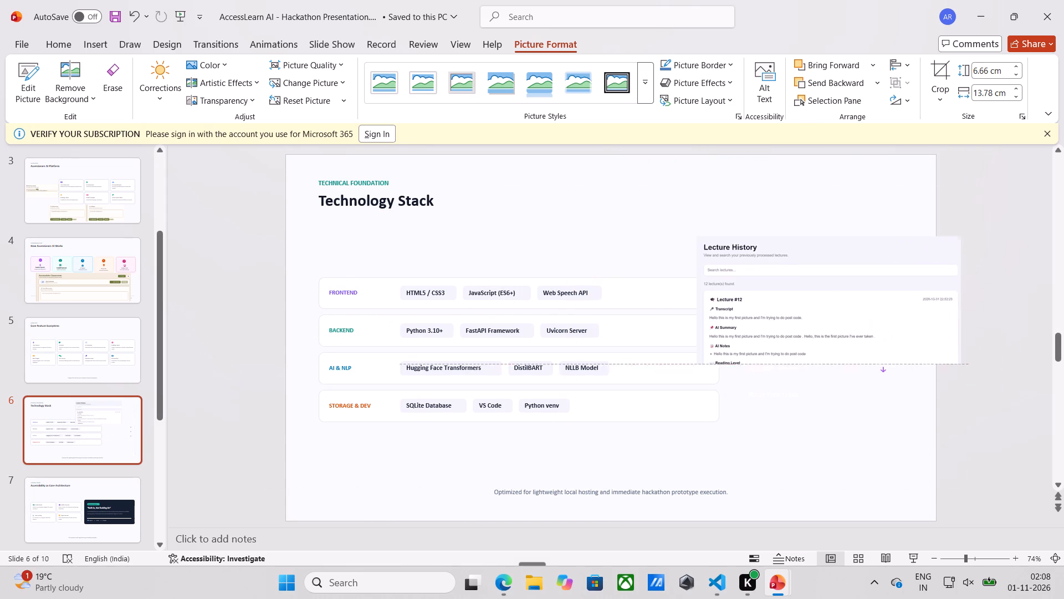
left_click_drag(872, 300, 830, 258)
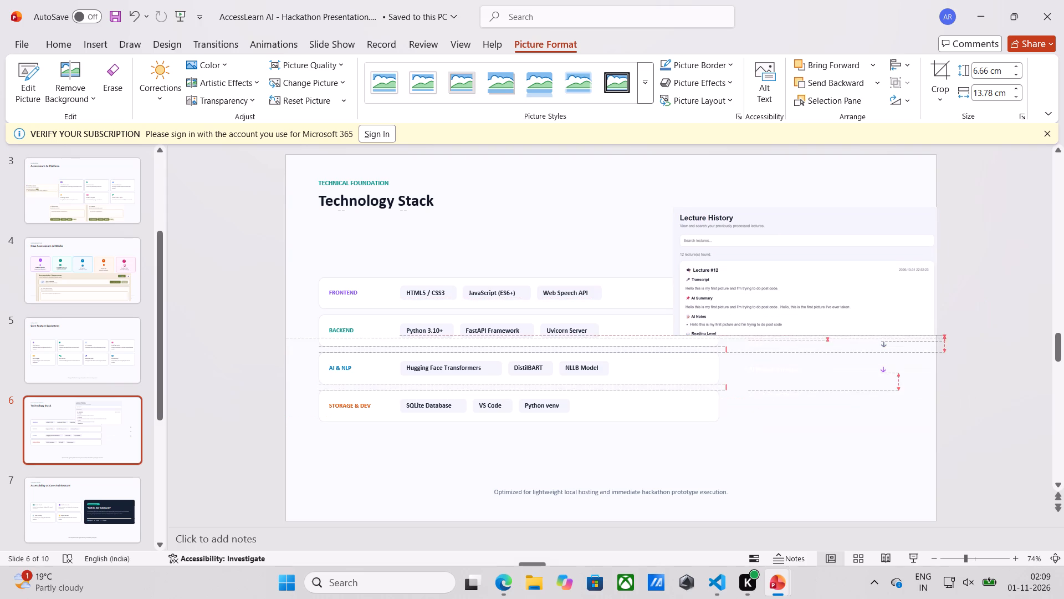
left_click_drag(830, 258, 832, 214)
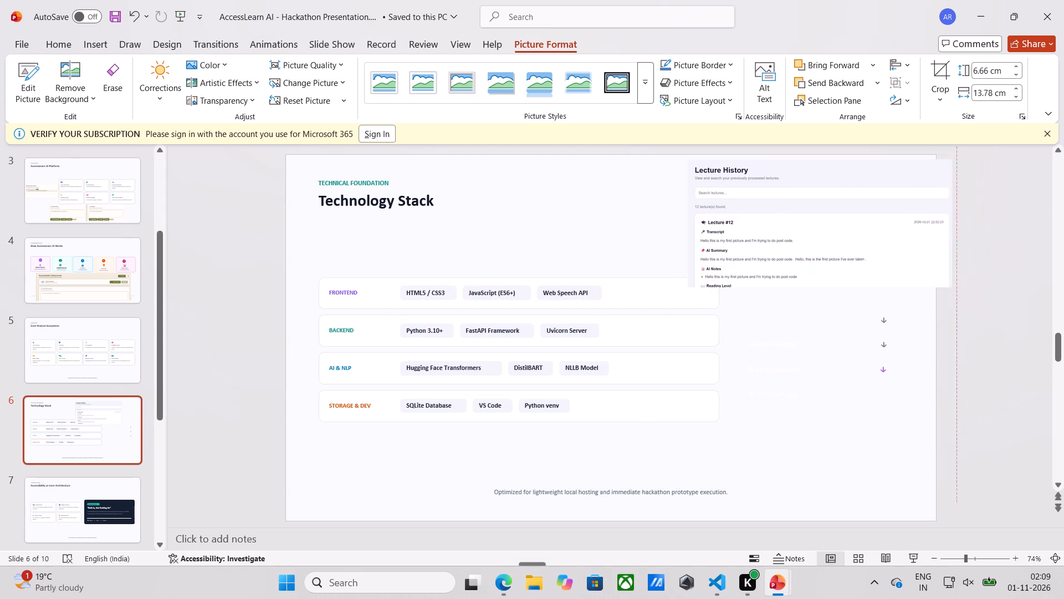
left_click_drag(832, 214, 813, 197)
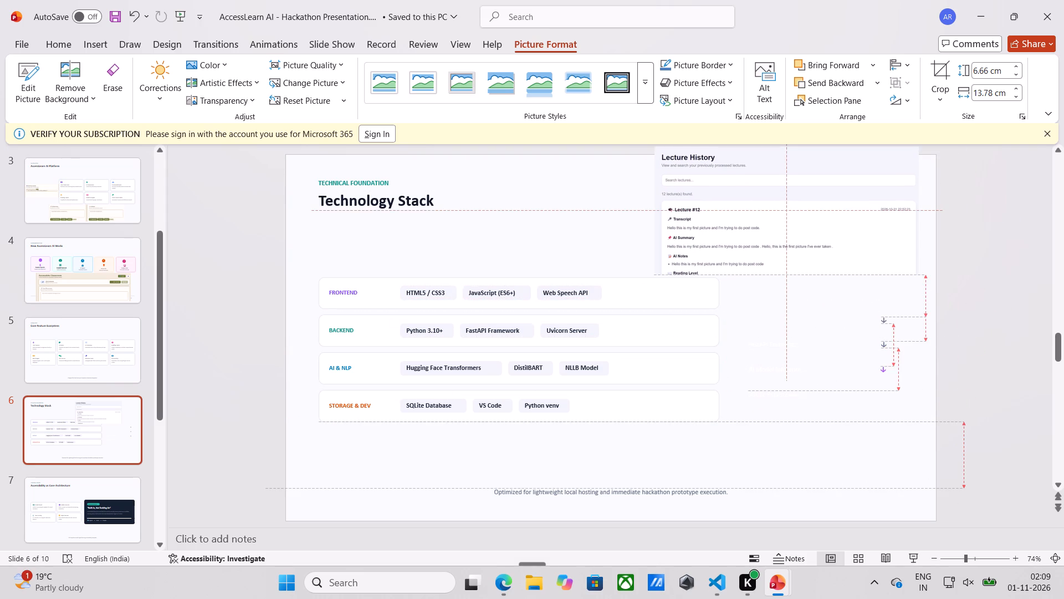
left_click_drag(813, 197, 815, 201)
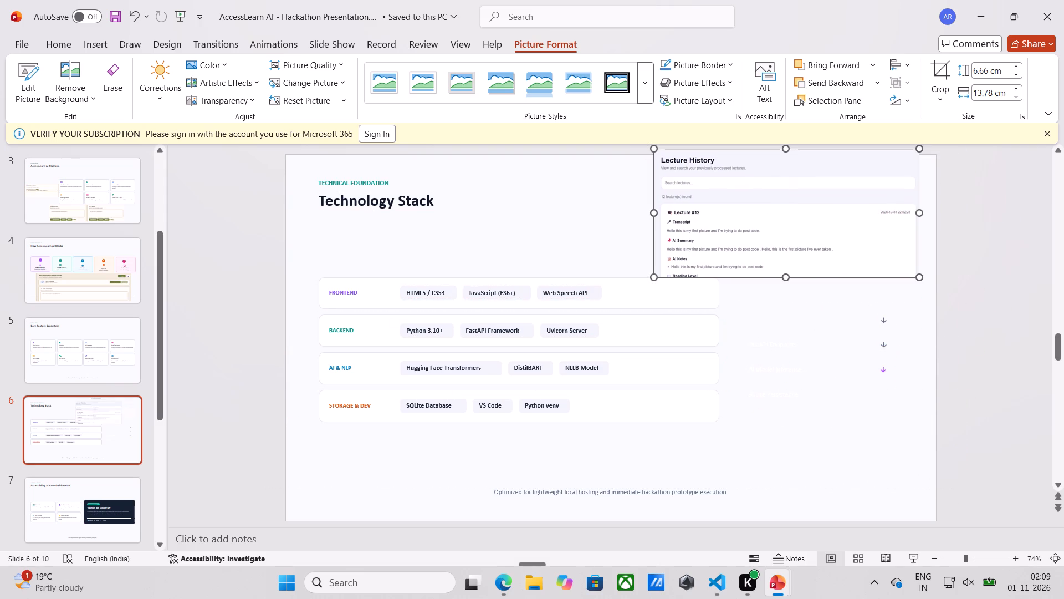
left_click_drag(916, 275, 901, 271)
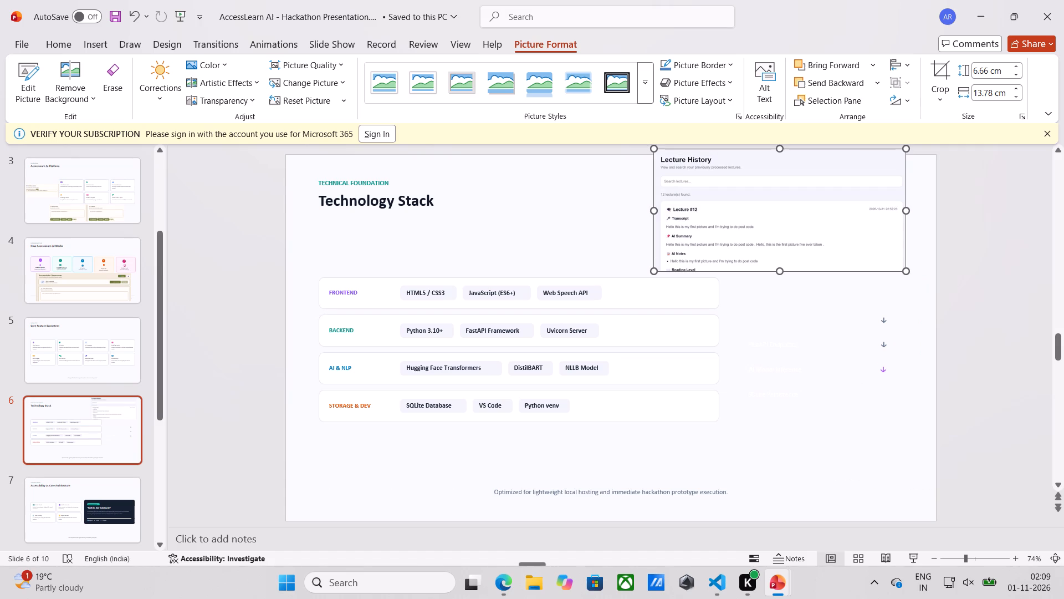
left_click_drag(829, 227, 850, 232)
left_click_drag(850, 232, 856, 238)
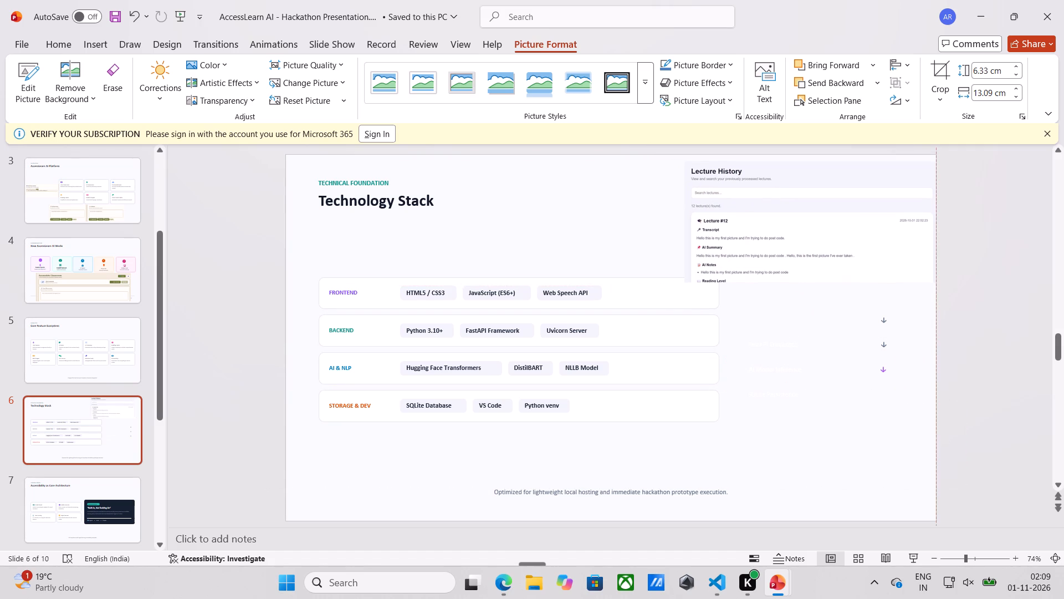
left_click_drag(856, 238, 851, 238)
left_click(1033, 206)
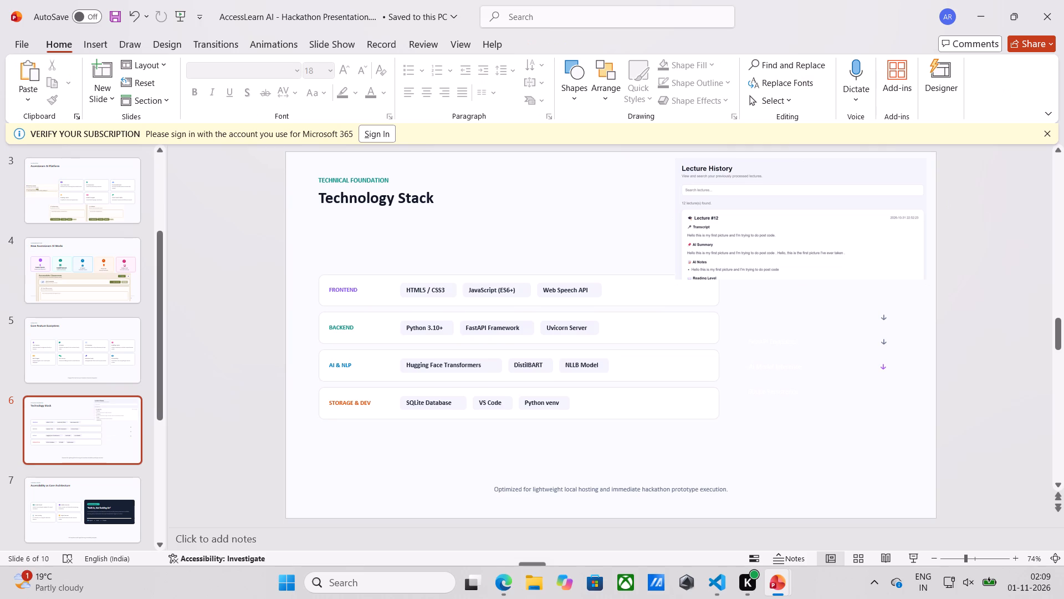
Go back to the AccessLearn AI Platform slide and cut the Ask Your Lecture screenshot from it.
left_click(80, 369)
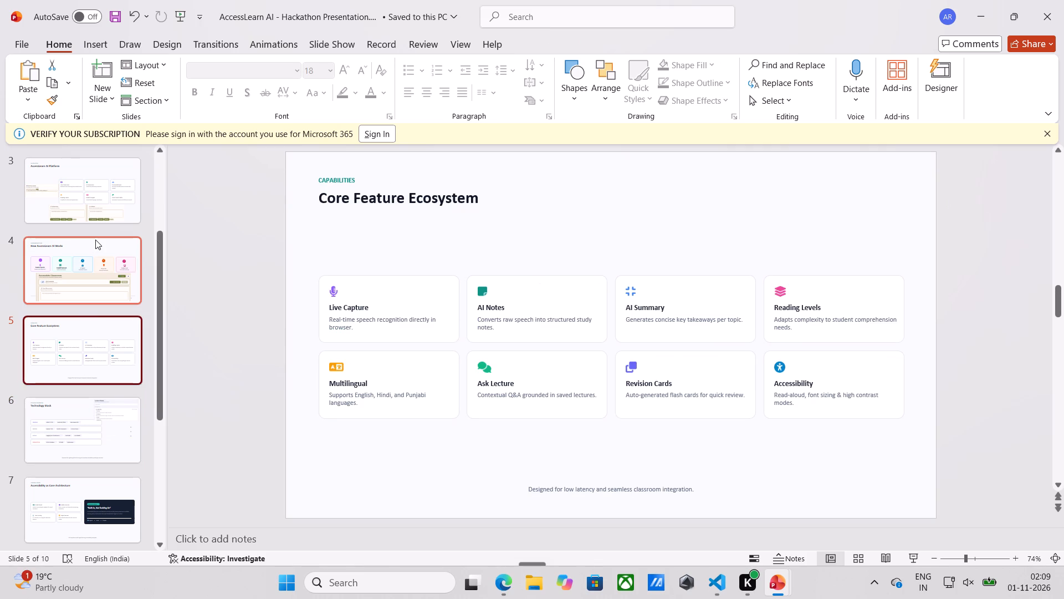
left_click(95, 240)
left_click(93, 198)
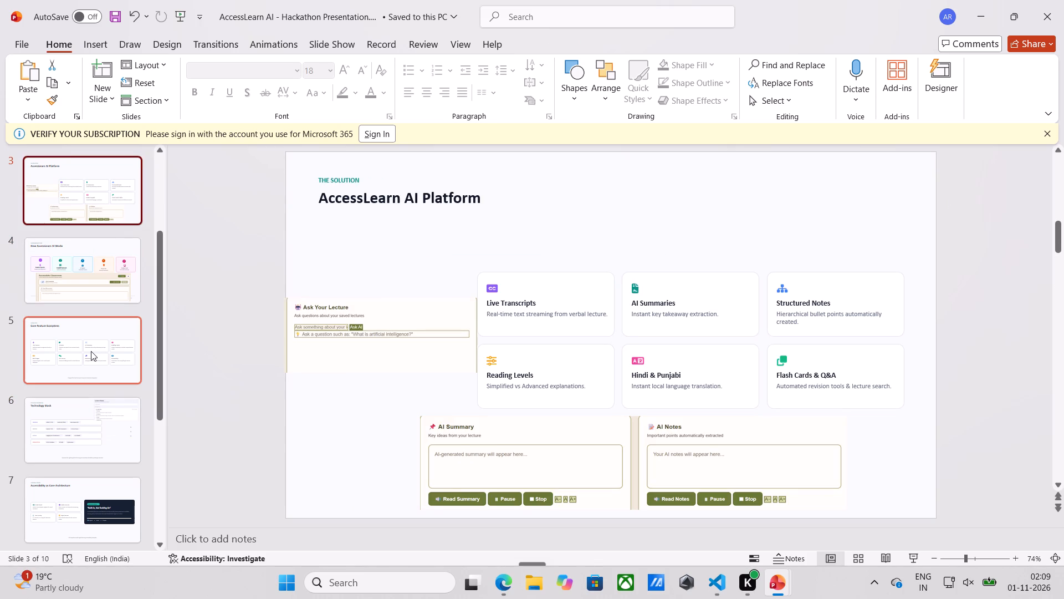
scroll(91, 351, "down", 1)
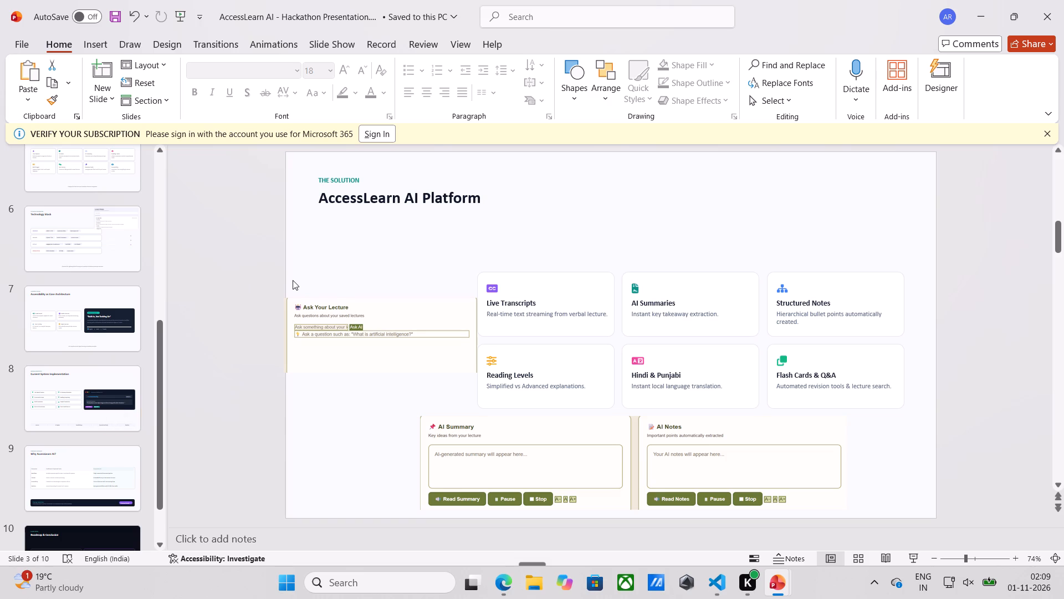
left_click(354, 316)
key("ctrl+x")
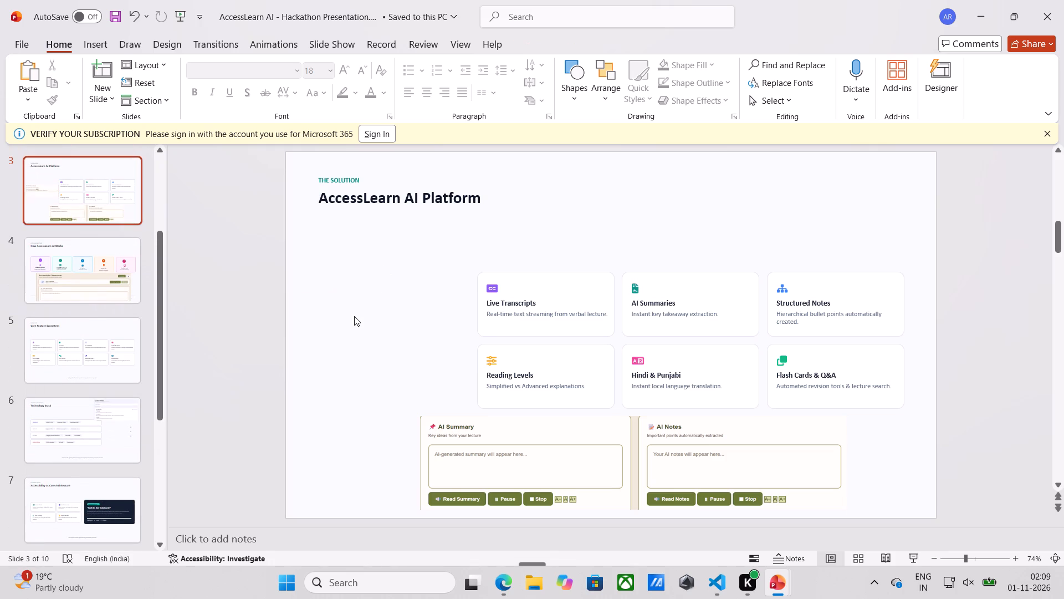
Look through the Core Feature Ecosystem slide and the slides up to slide 10, and return to the Technology Stack slide.
left_click(80, 301)
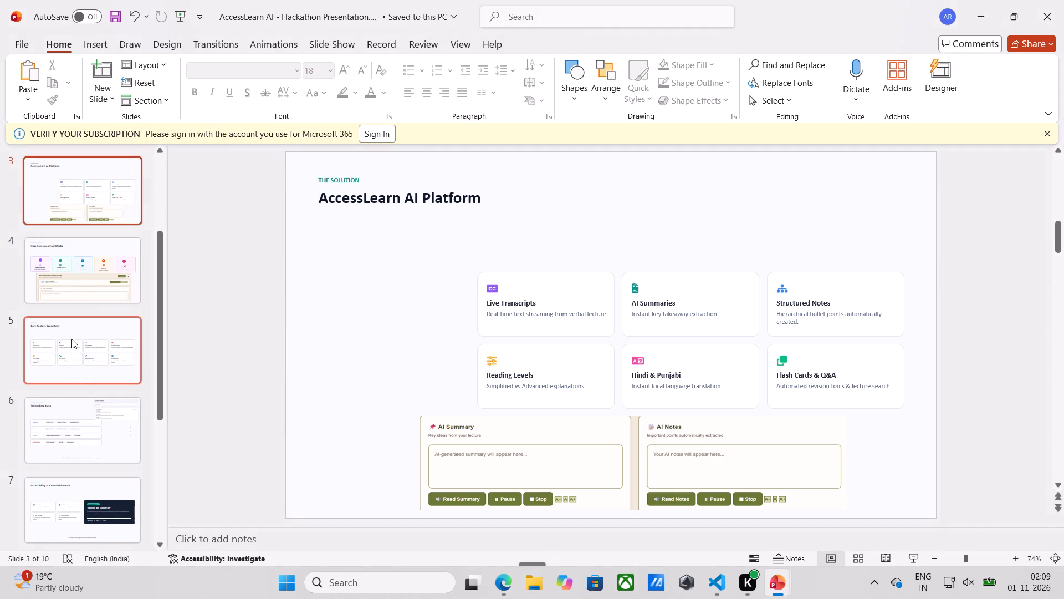
left_click(69, 340)
left_click(85, 413)
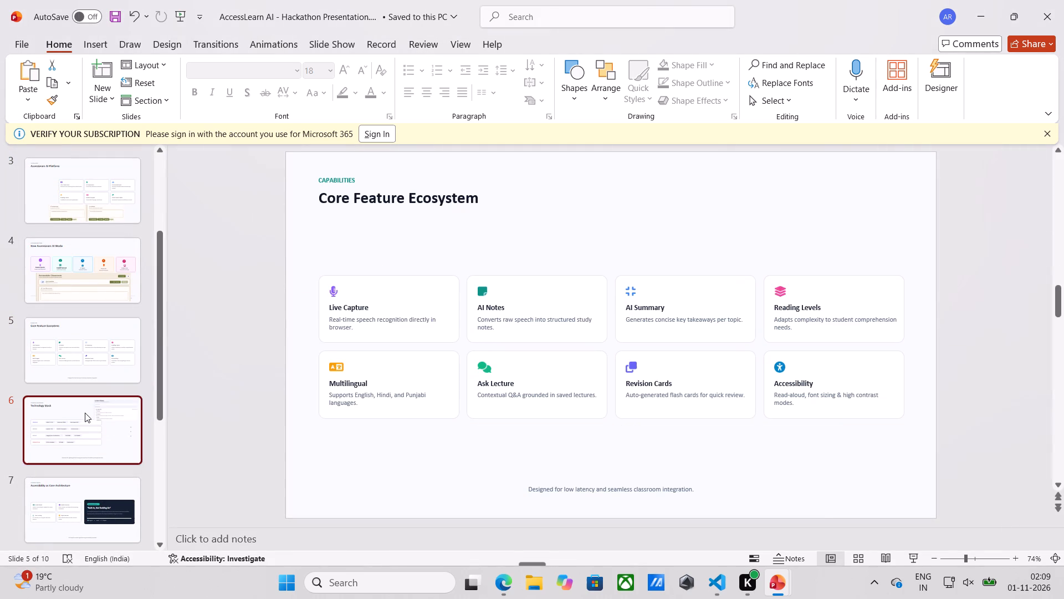
scroll(85, 413, "down", 1)
left_click(91, 410)
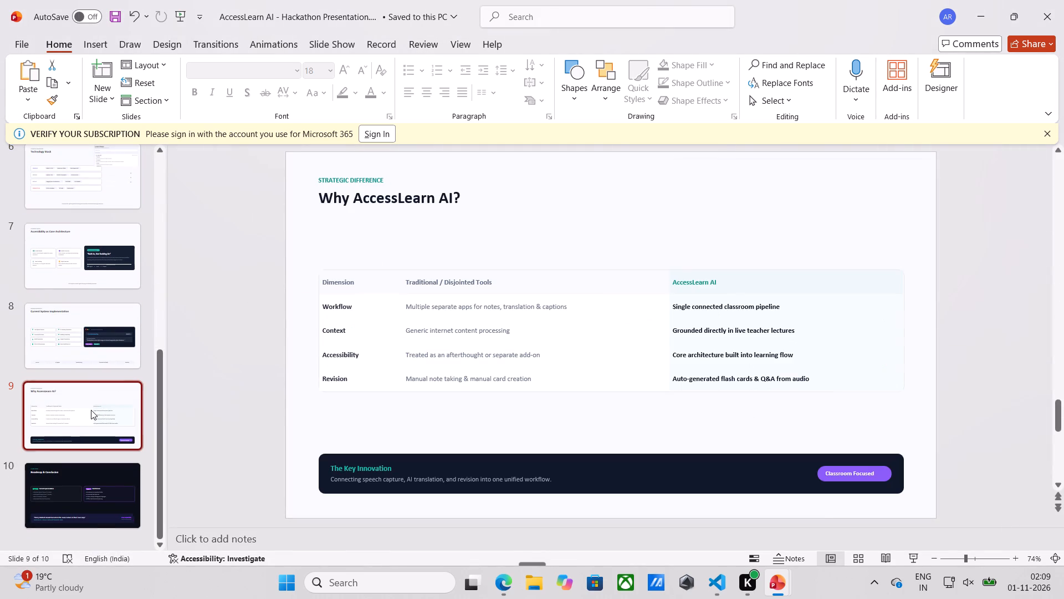
scroll(91, 410, "down", 1)
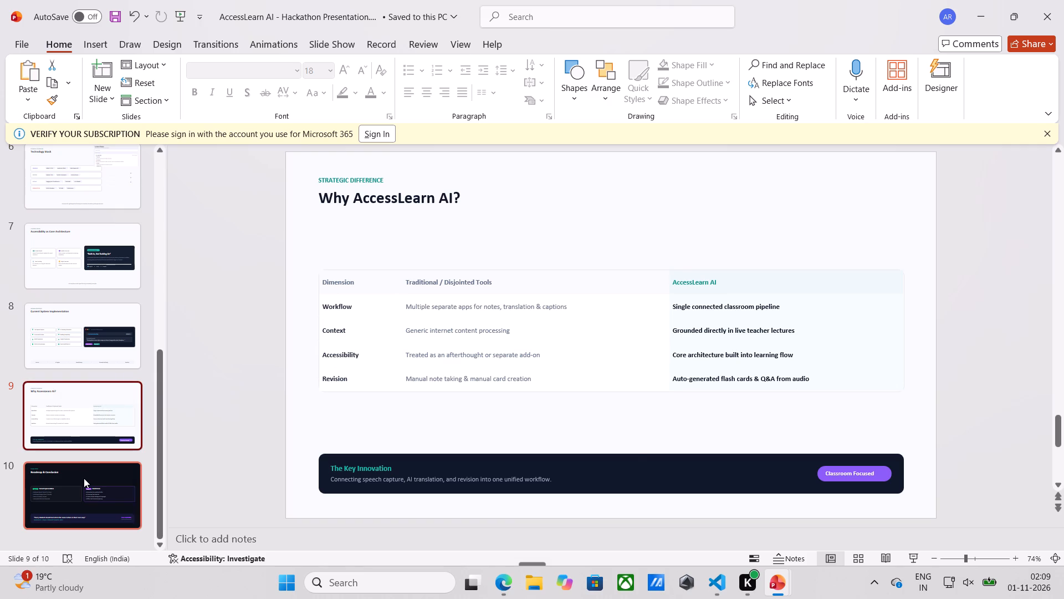
left_click(84, 478)
left_click(79, 314)
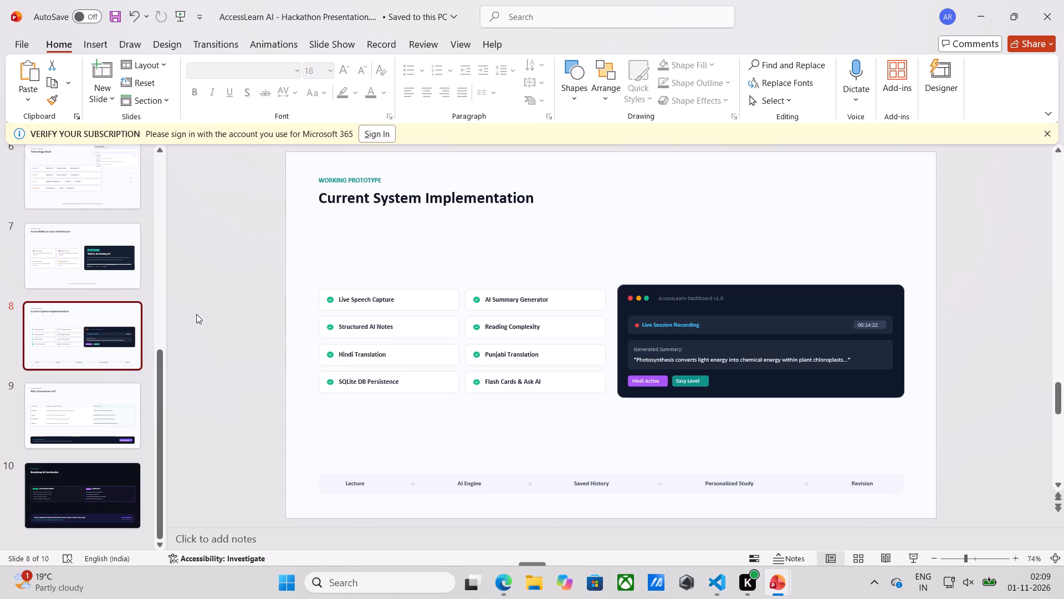
left_click(99, 386)
left_click(77, 268)
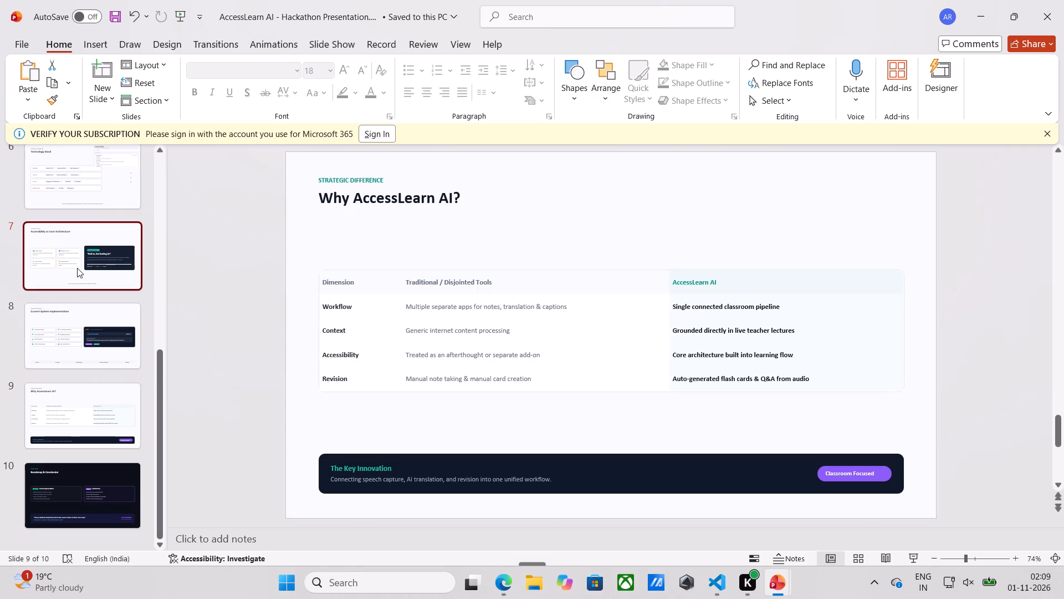
scroll(53, 271, "up", 1)
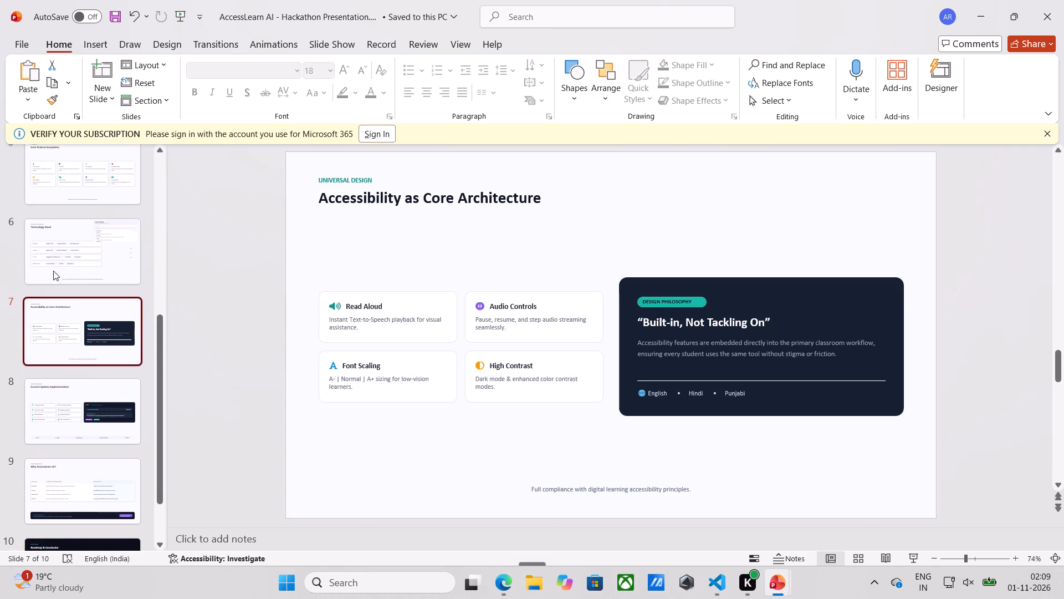
left_click(94, 238)
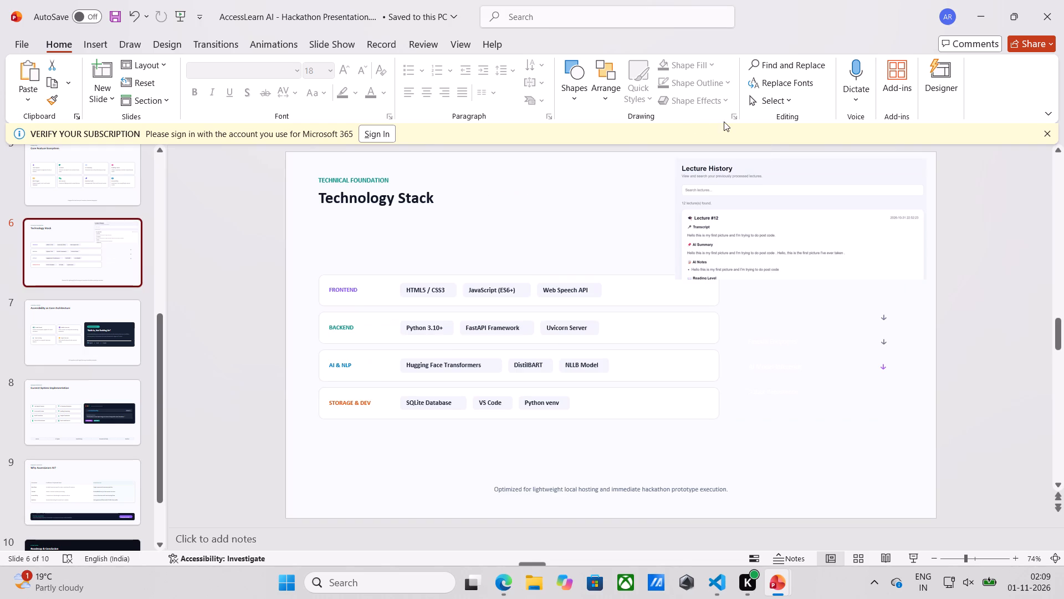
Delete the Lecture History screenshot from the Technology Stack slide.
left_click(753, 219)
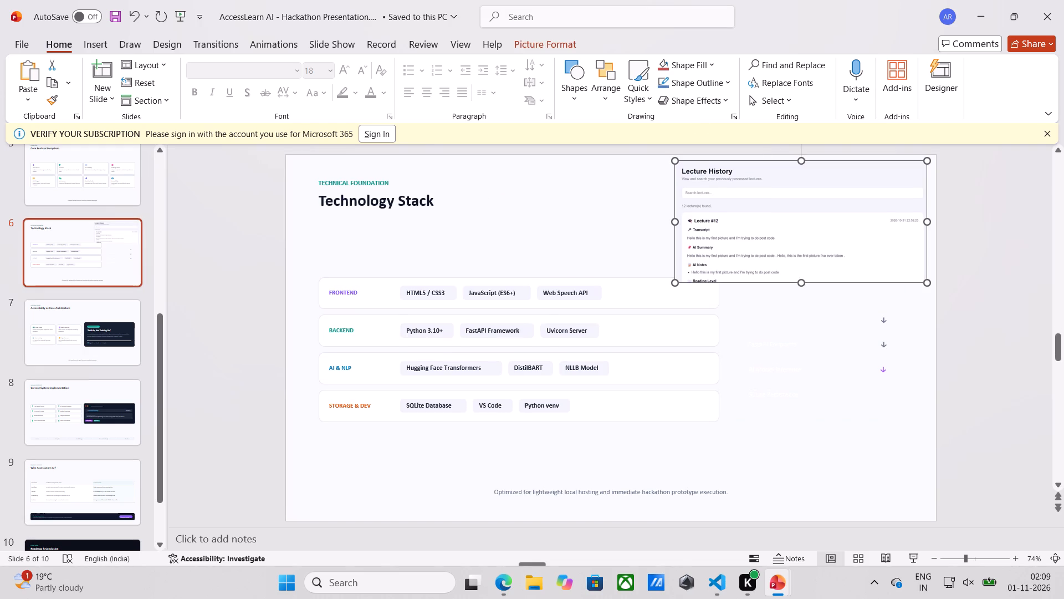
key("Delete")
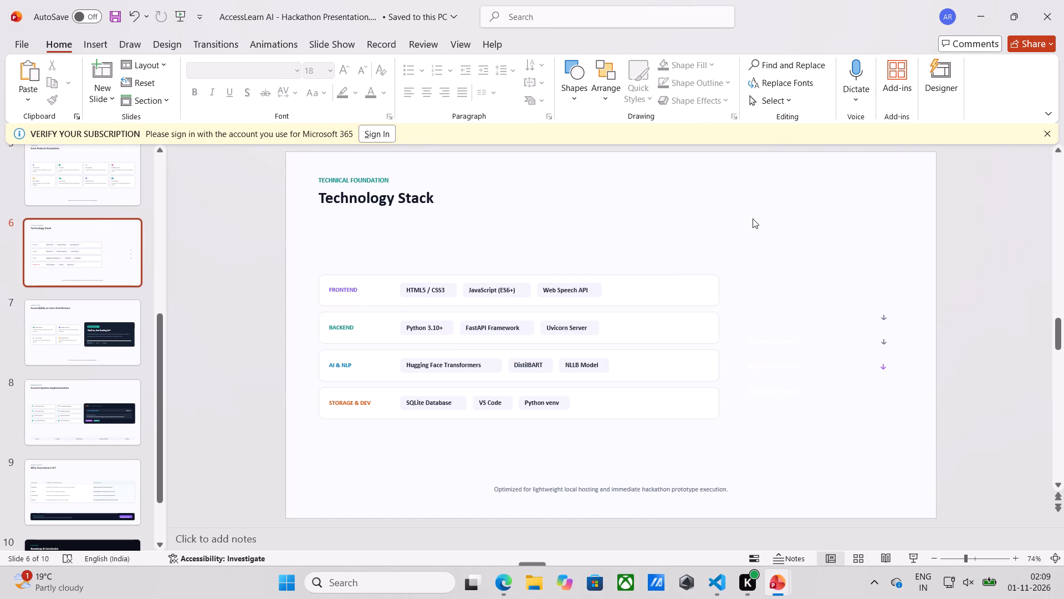
Paste the Ask Your Lecture screenshot onto the Technology Stack slide, enlarge it to about 13.4 × 5.2 cm and place it in the slide's upper-right corner.
key("ctrl+v")
left_click_drag(382, 322, 871, 233)
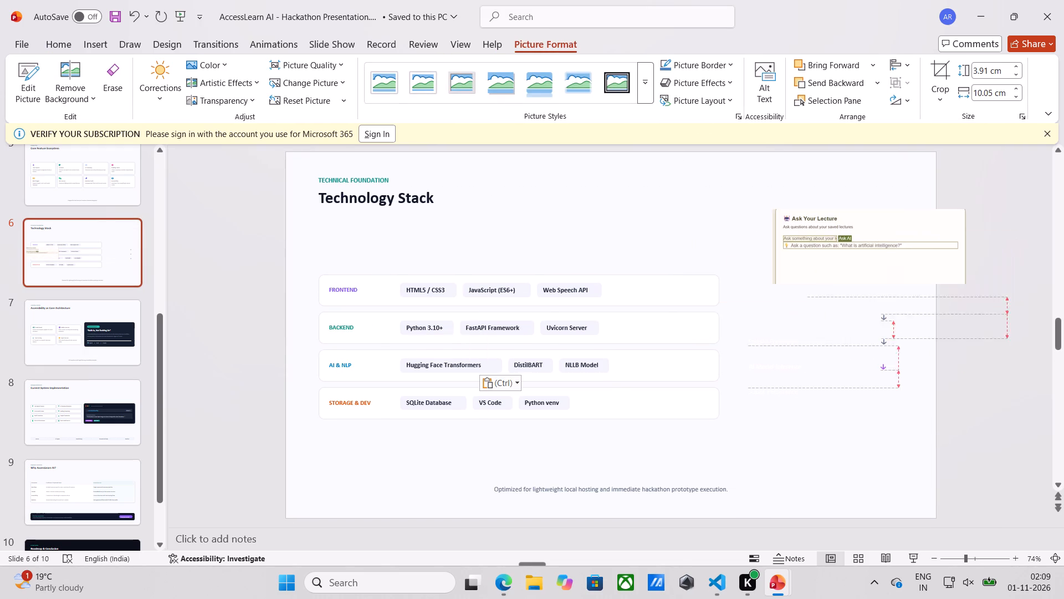
left_click_drag(871, 233, 805, 200)
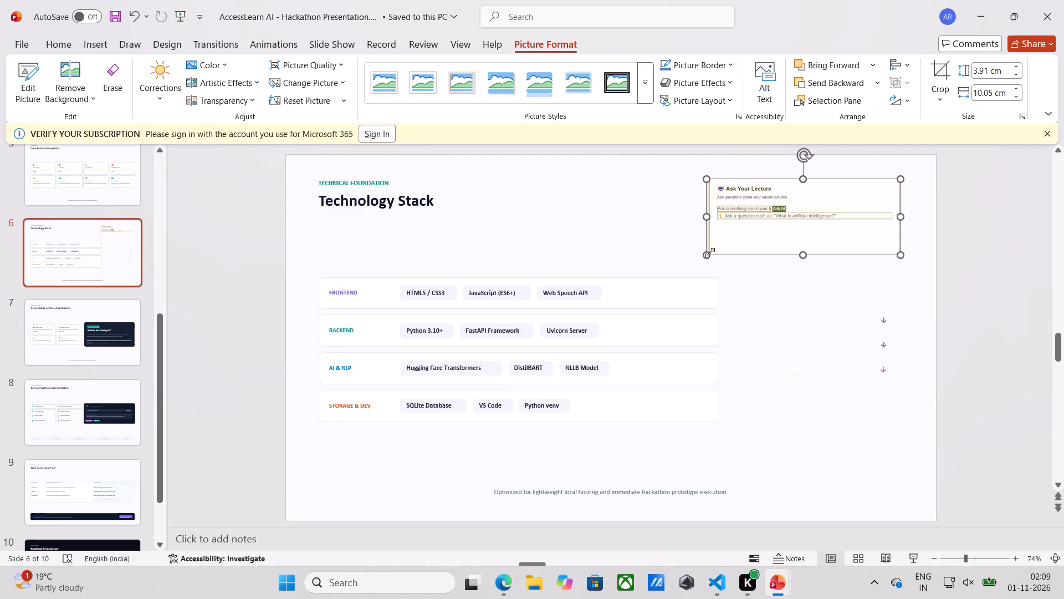
left_click_drag(708, 252, 640, 256)
left_click_drag(750, 211, 769, 203)
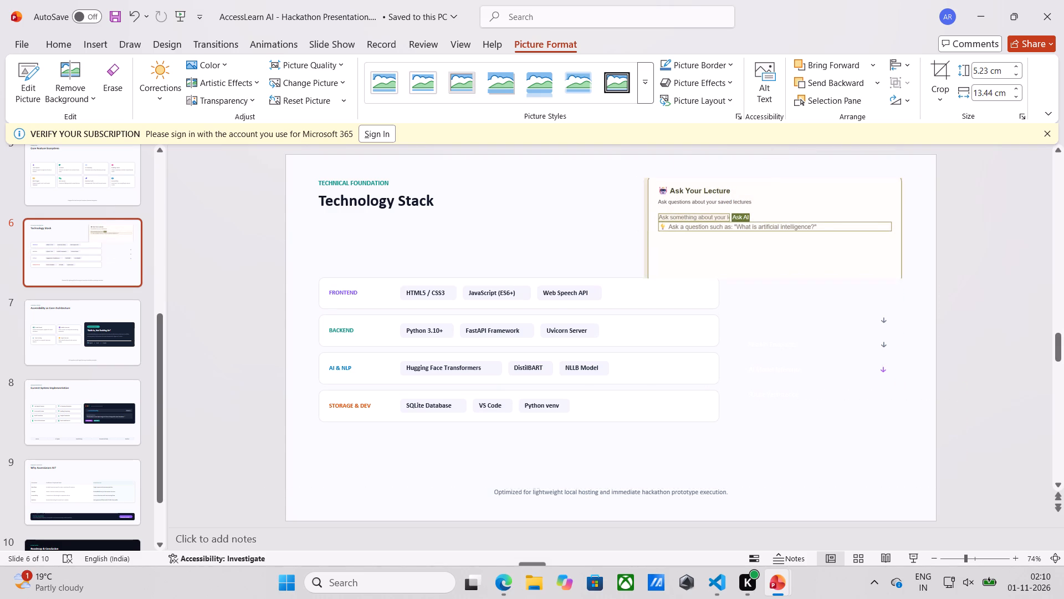
left_click_drag(769, 203, 784, 205)
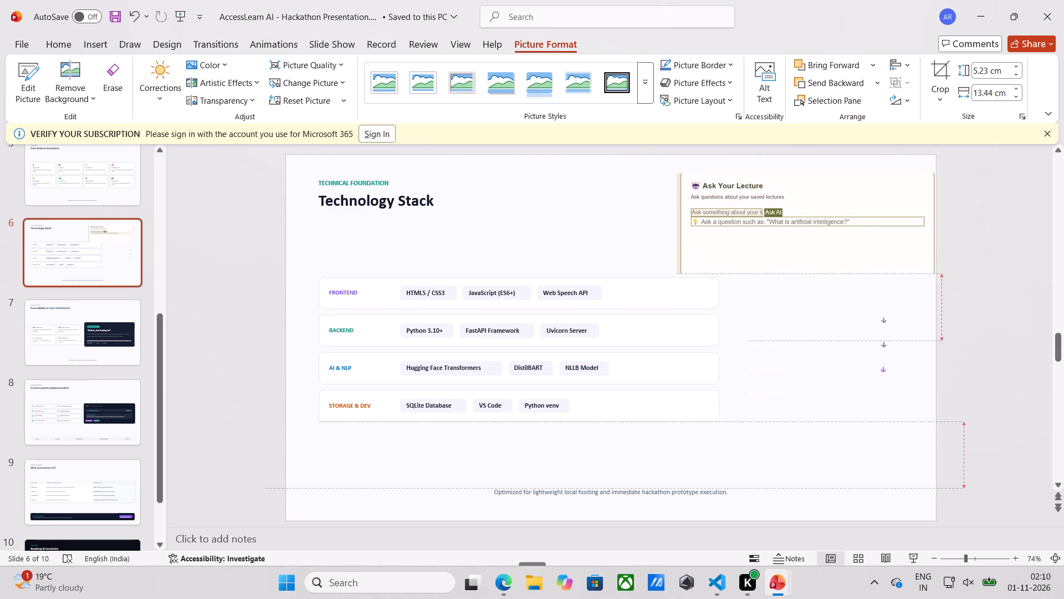
left_click_drag(784, 205, 785, 200)
left_click(765, 429)
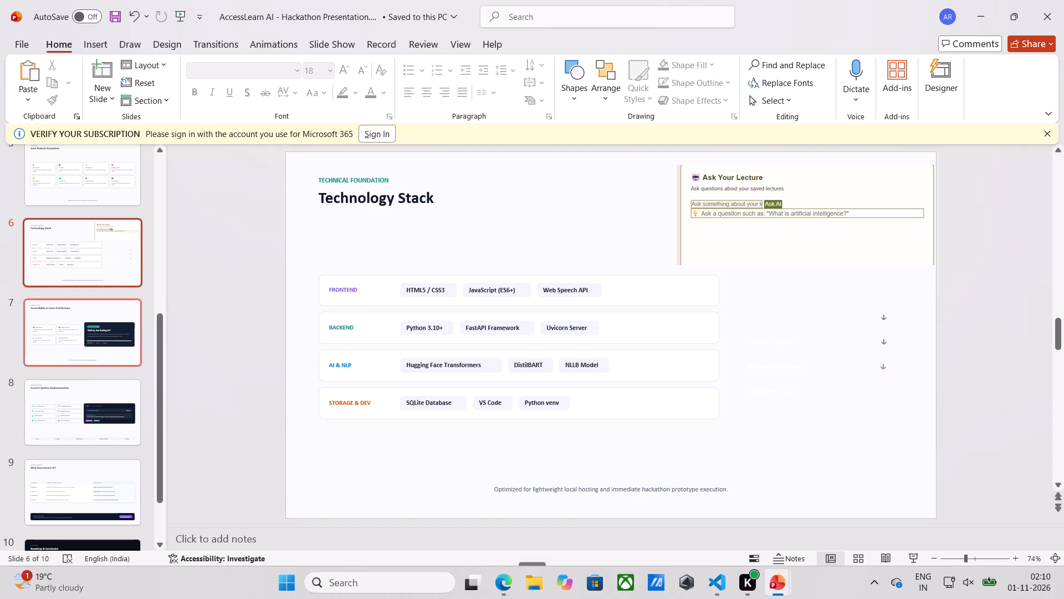
Go to the Why AccessLearn AI? slide and move the comparison table up towards the title.
left_click(86, 461)
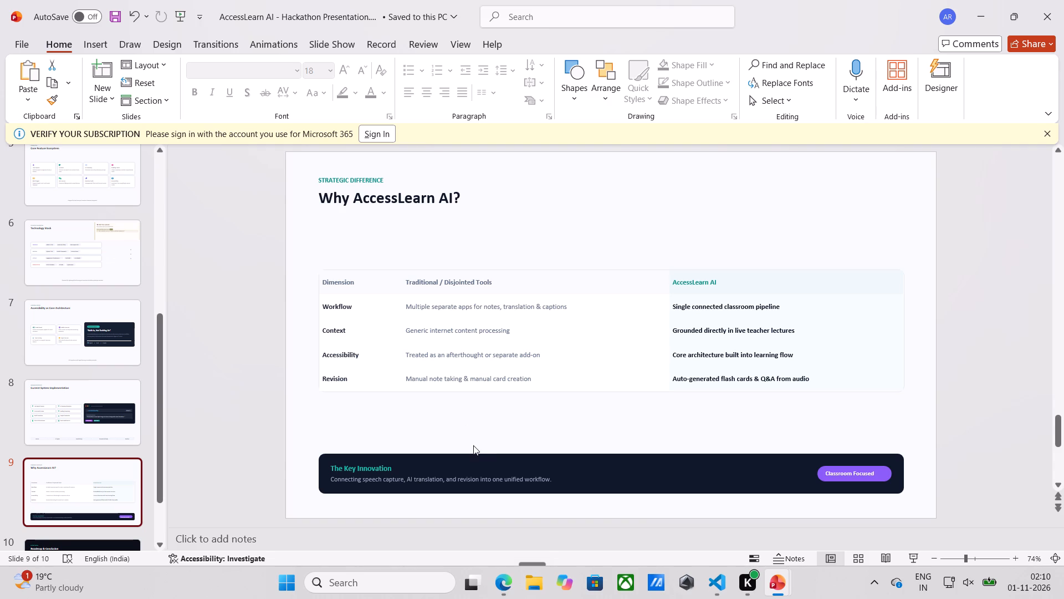
left_click(470, 468)
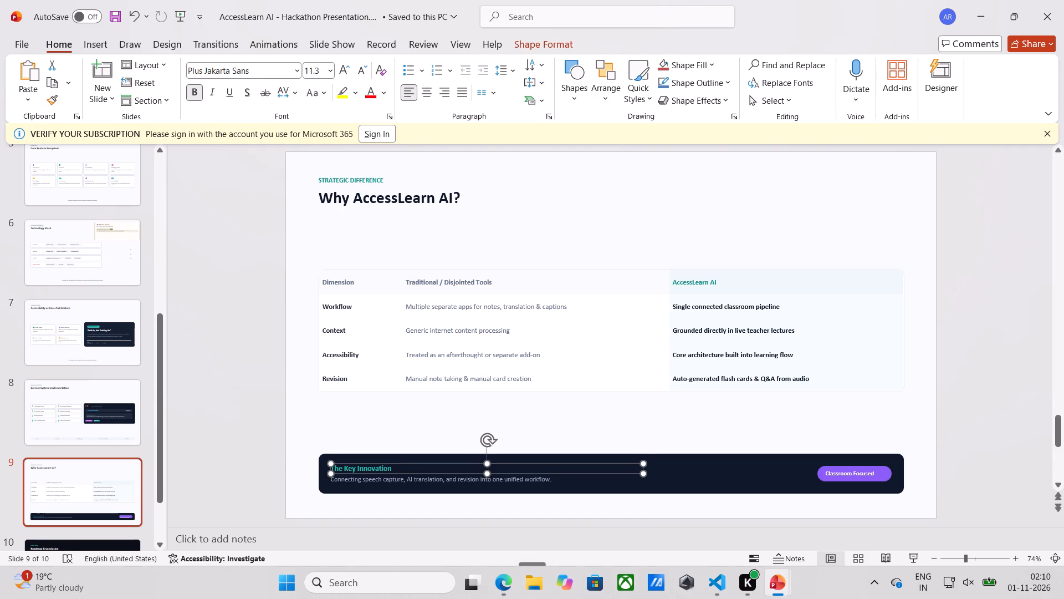
left_click(273, 208)
left_click(367, 272)
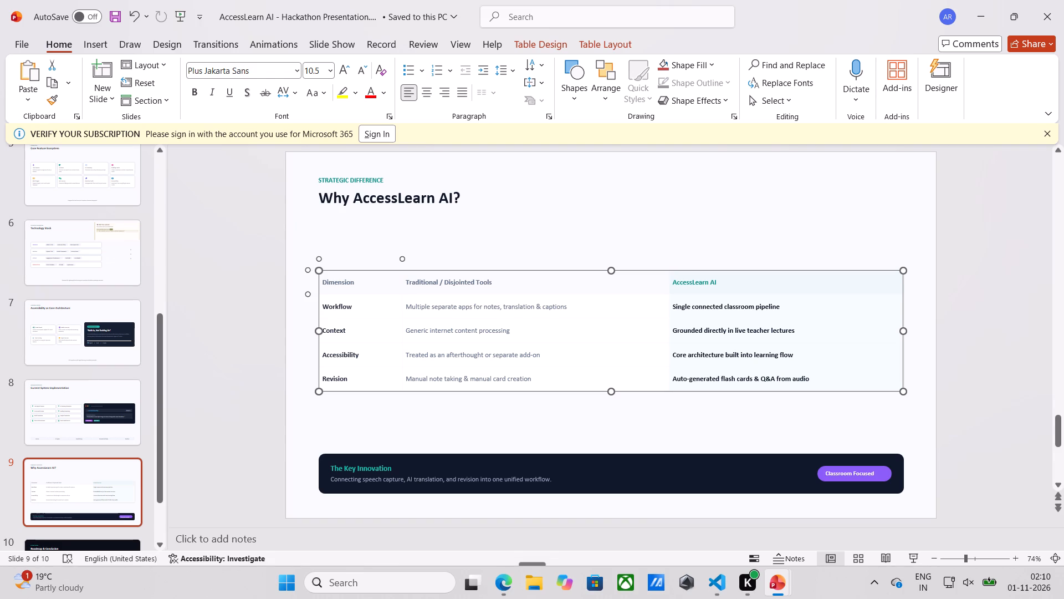
left_click_drag(373, 271, 373, 249)
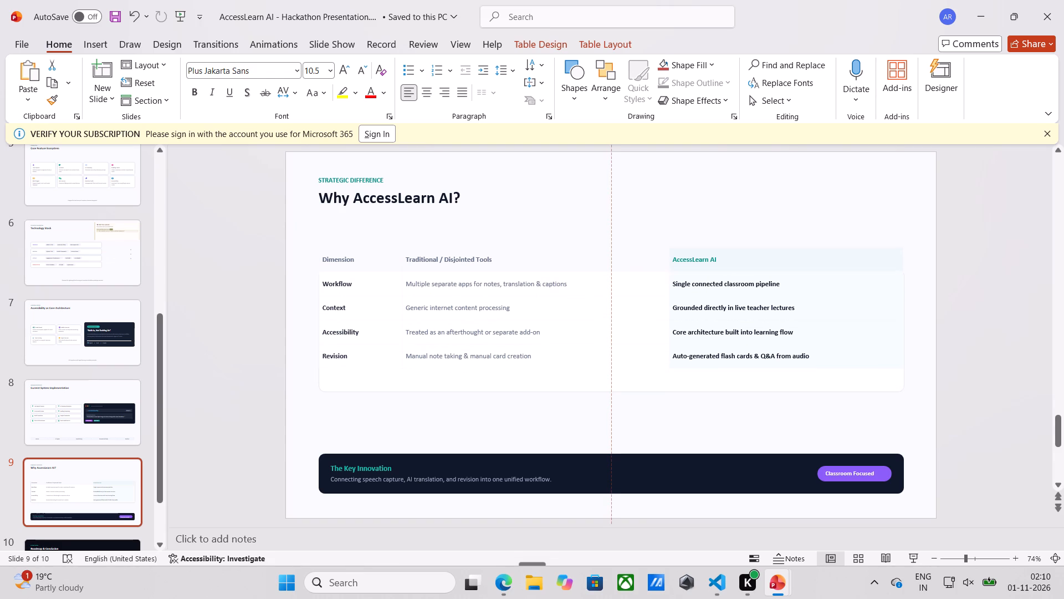
left_click_drag(373, 249, 377, 228)
left_click(444, 444)
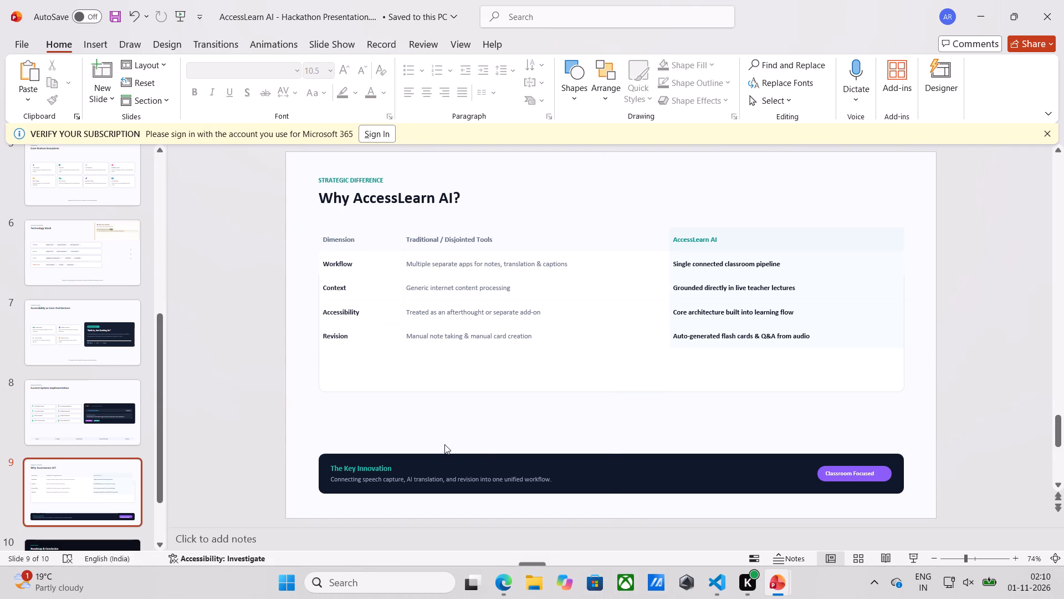
Delete the Key Innovation heading, its dark banner and the purple Classroom Focused badge shape from the bottom of the slide.
left_click(465, 465)
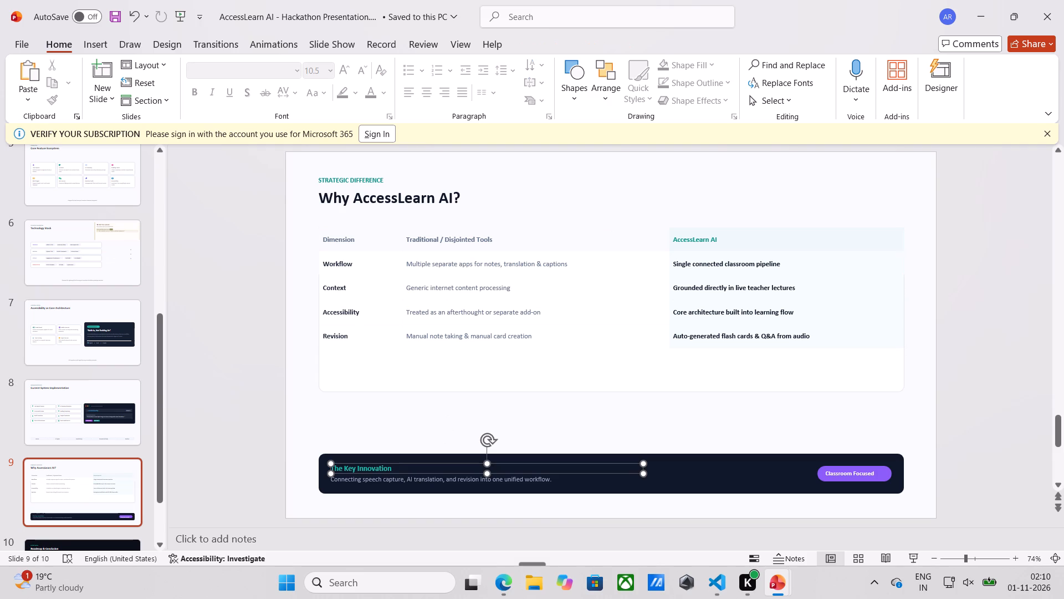
left_click(465, 465)
key("Delete")
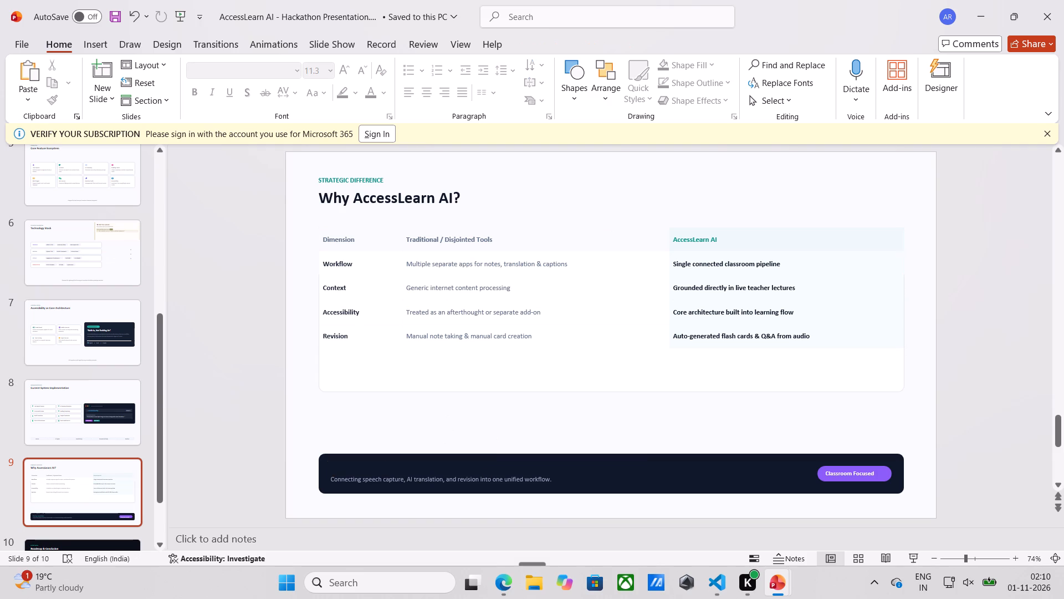
left_click(426, 475)
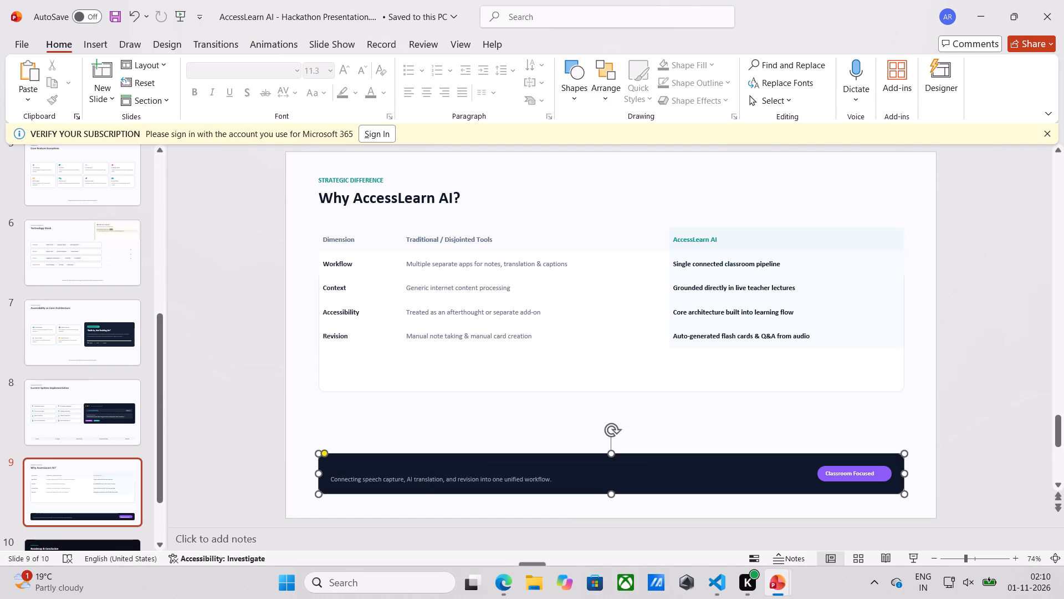
key("Delete")
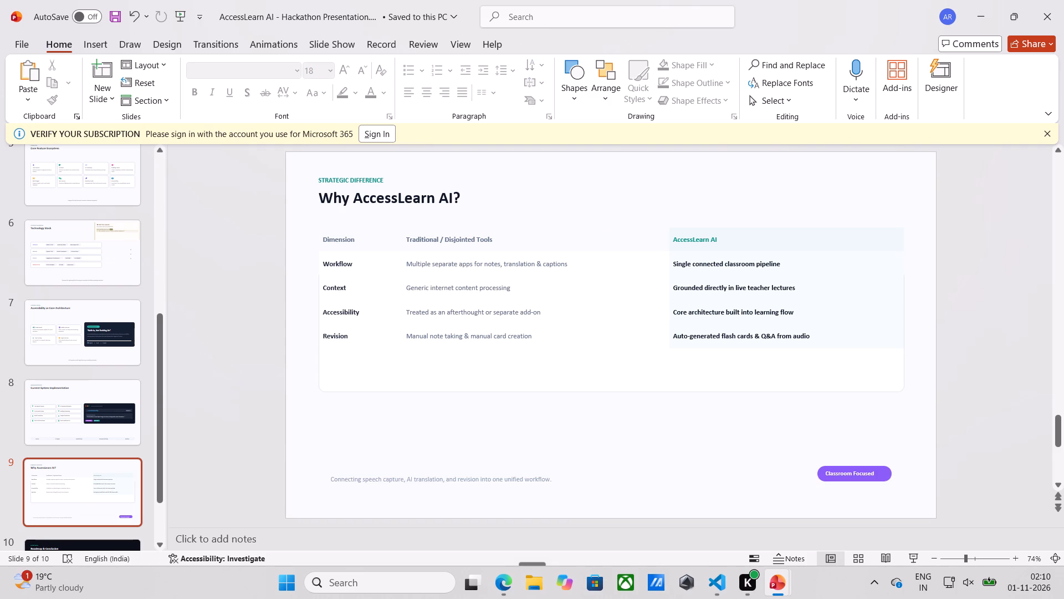
left_click(867, 478)
key("Delete")
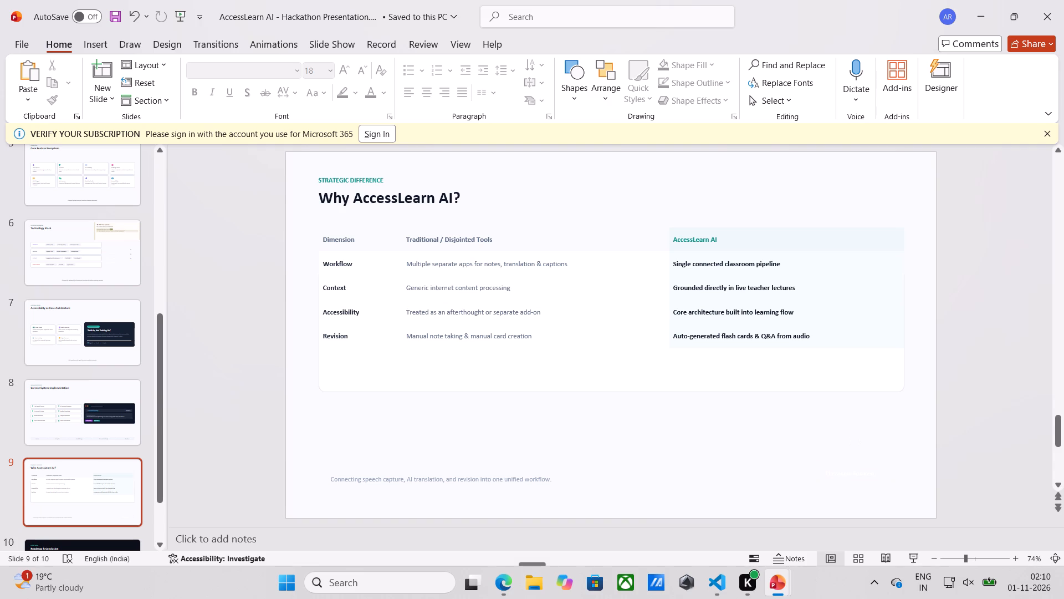
Move the comparison table further up so it sits directly beneath the slide title.
left_click(595, 280)
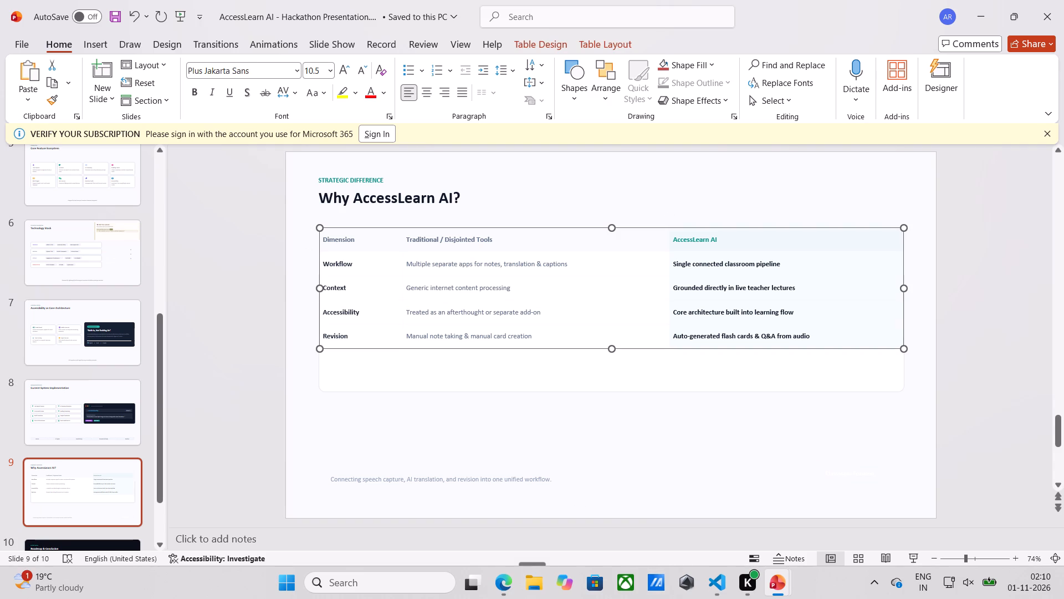
left_click_drag(605, 229, 607, 216)
left_click(636, 186)
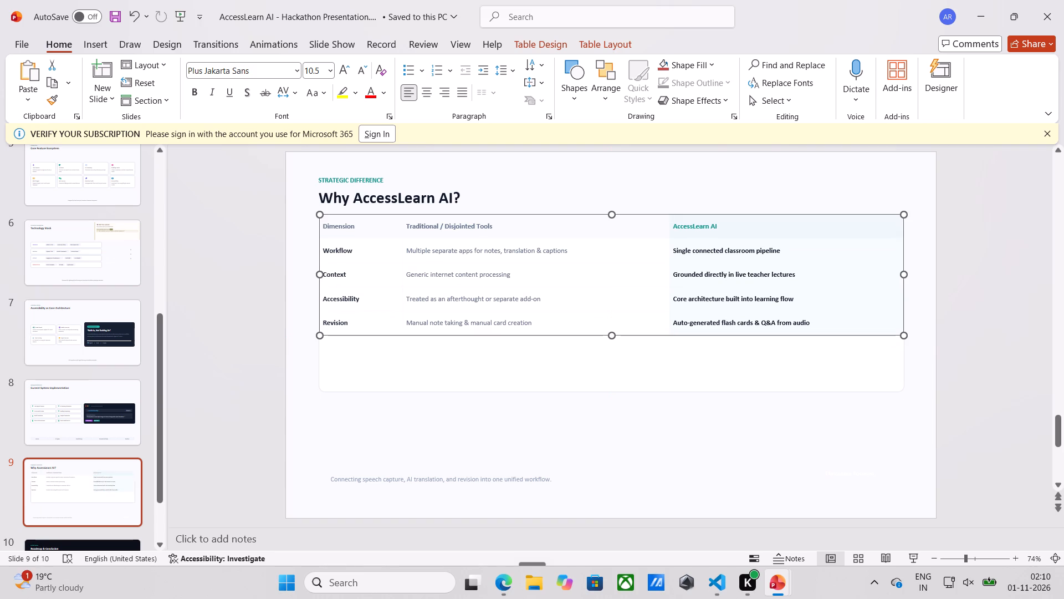
Switch to the browser and capture the top of the Lecture History page, from its heading to Lecture #12's Transcript label.
left_click(506, 588)
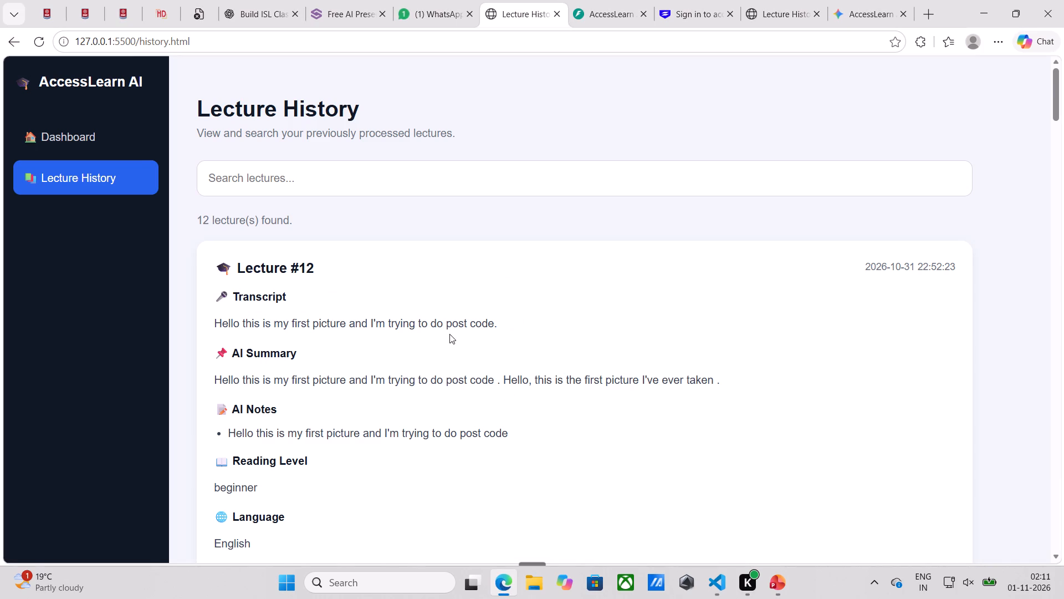
key("shift+super+s")
left_click_drag(175, 62, 383, 341)
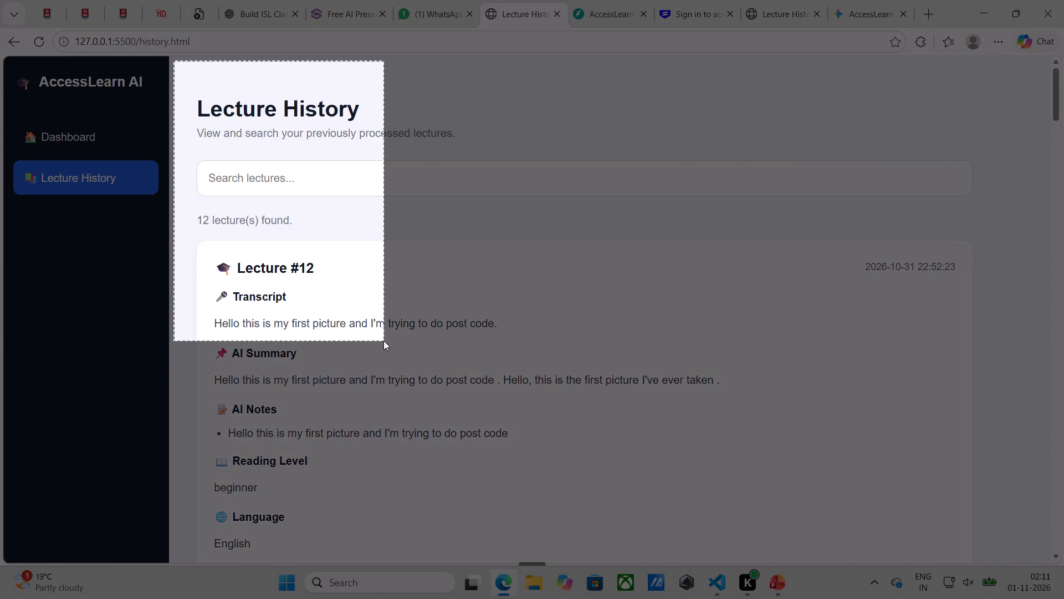
left_click_drag(383, 341, 1026, 322)
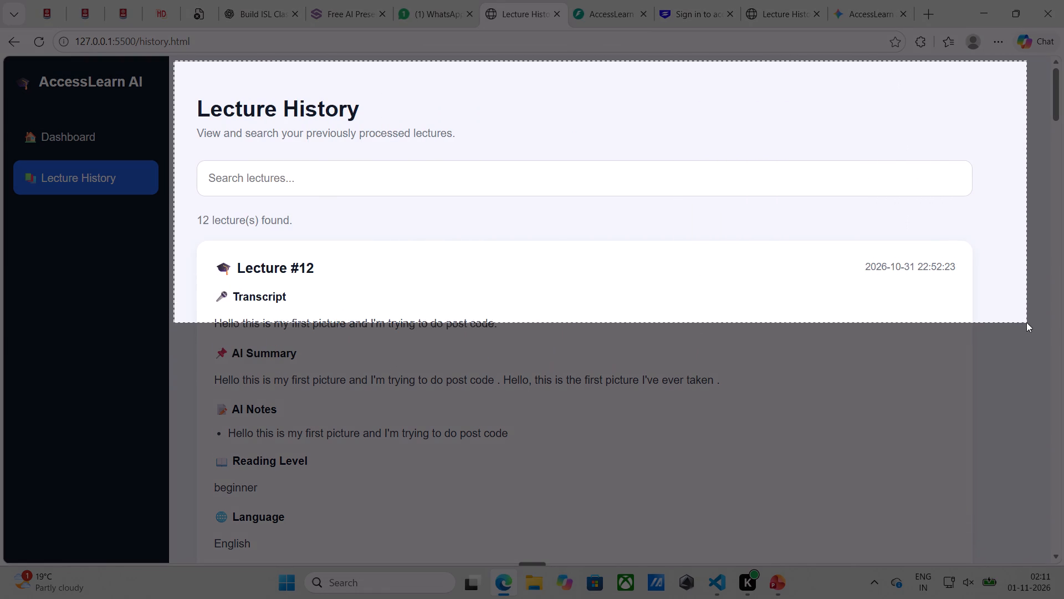
left_click_drag(1026, 322, 974, 313)
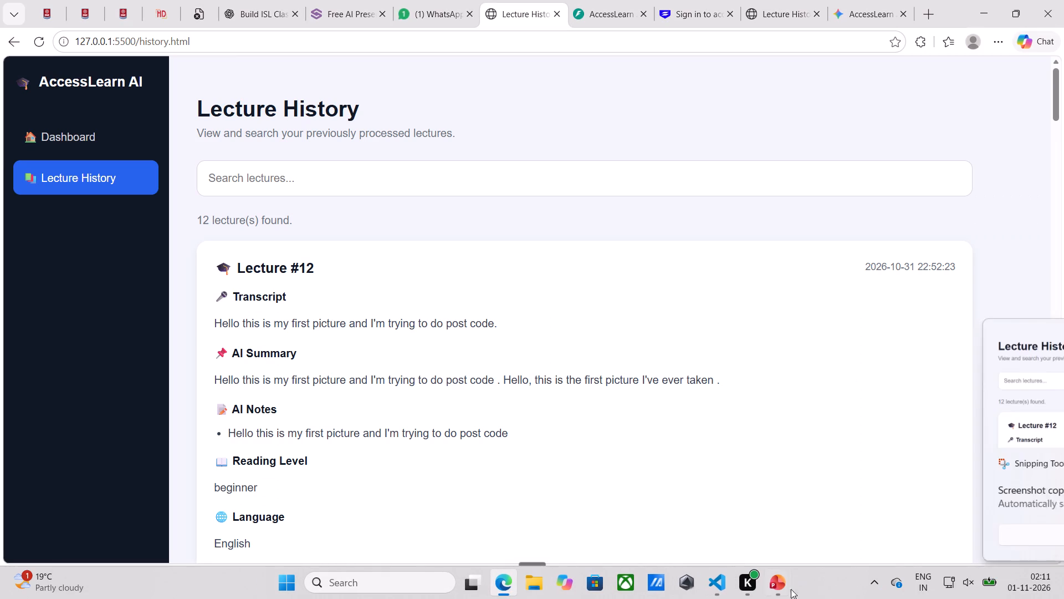
Return to PowerPoint, paste the Lecture History screenshot onto the Why AccessLearn AI? slide and shrink it to about 24.9 × 7.8 cm.
left_click(806, 525)
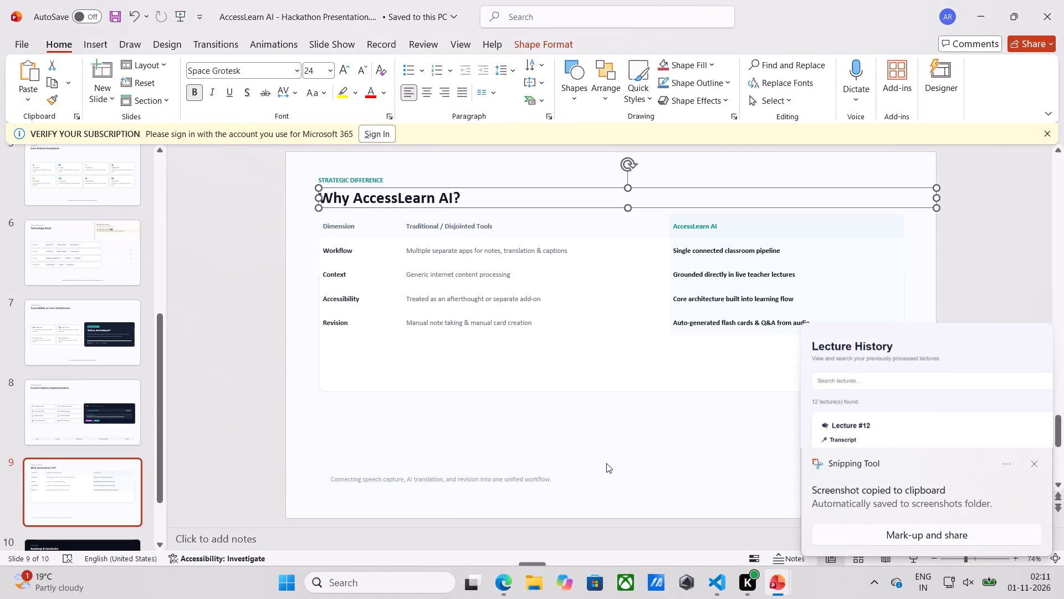
key("ctrl+v")
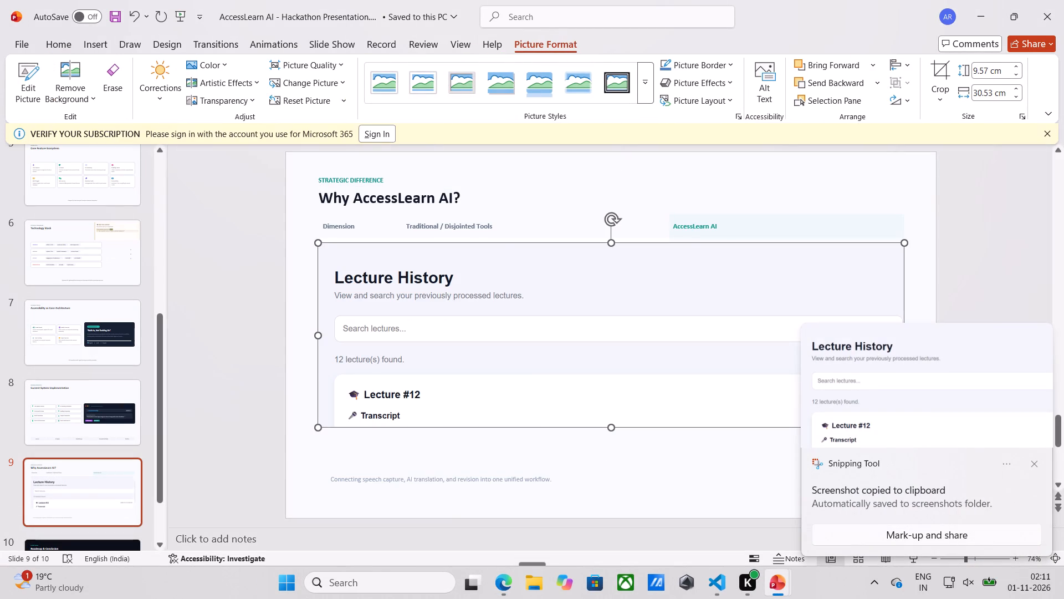
left_click_drag(319, 242, 385, 283)
left_click_drag(549, 321, 517, 393)
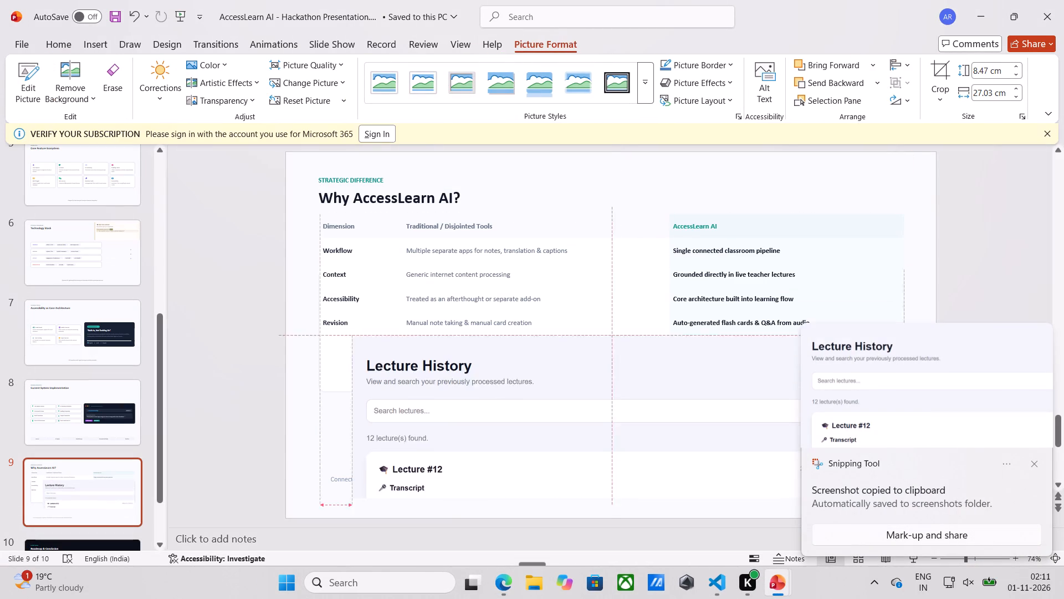
left_click_drag(517, 393, 499, 395)
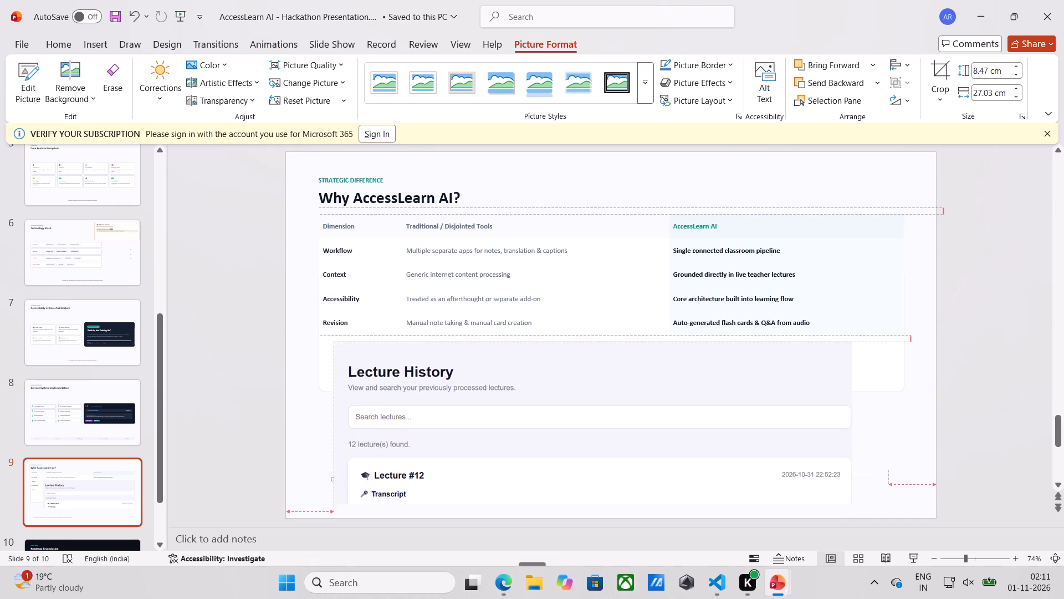
left_click_drag(499, 395, 503, 368)
left_click_drag(335, 308, 369, 324)
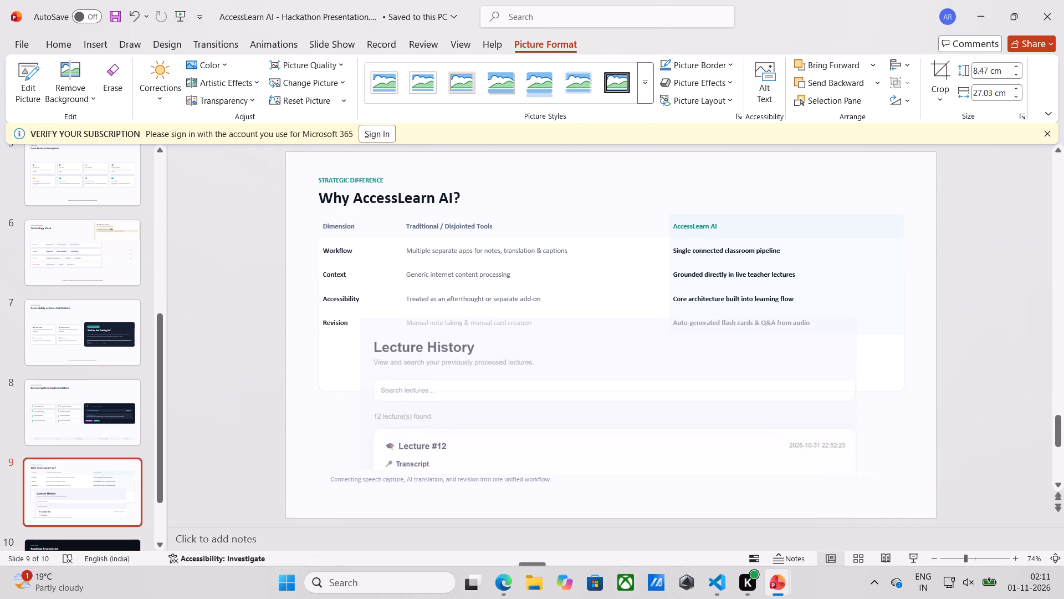
left_click_drag(369, 324, 379, 331)
Position the Lecture History screenshot just below the comparison table, centred horizontally on the slide.
left_click_drag(623, 390, 582, 336)
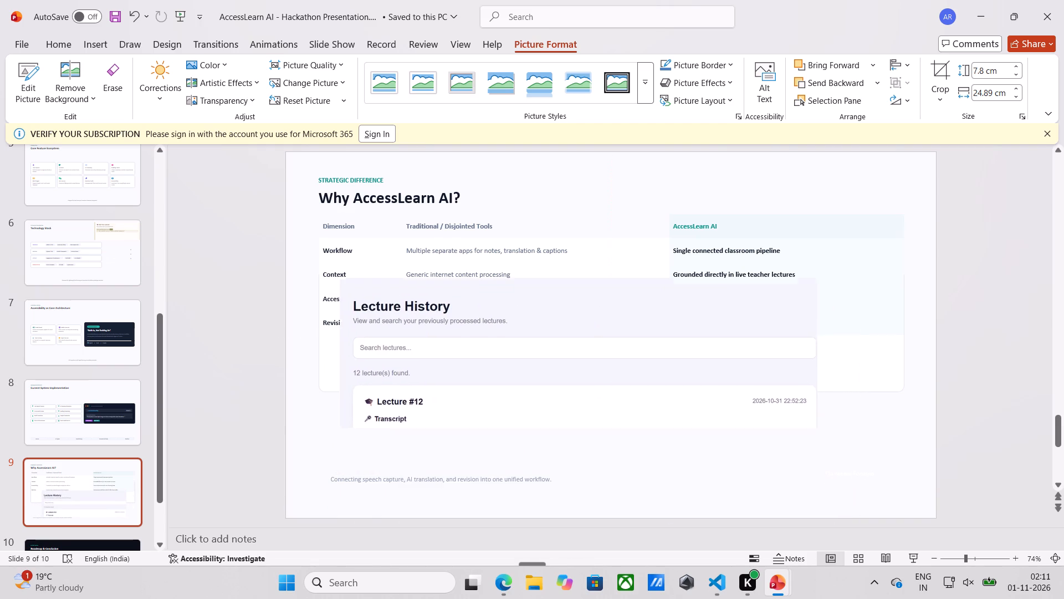
left_click_drag(582, 336, 611, 375)
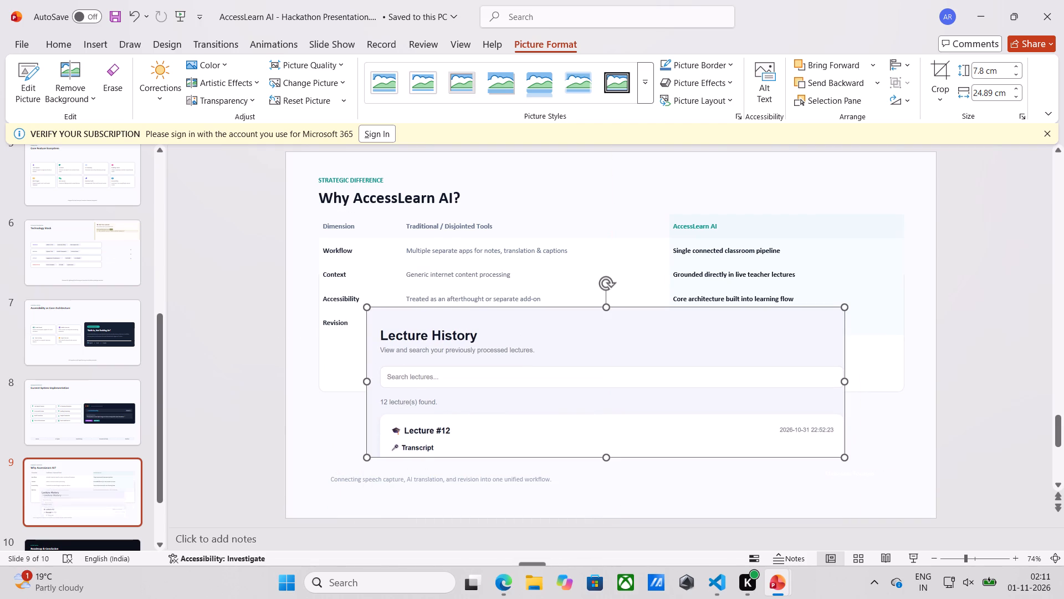
left_click_drag(716, 383, 733, 449)
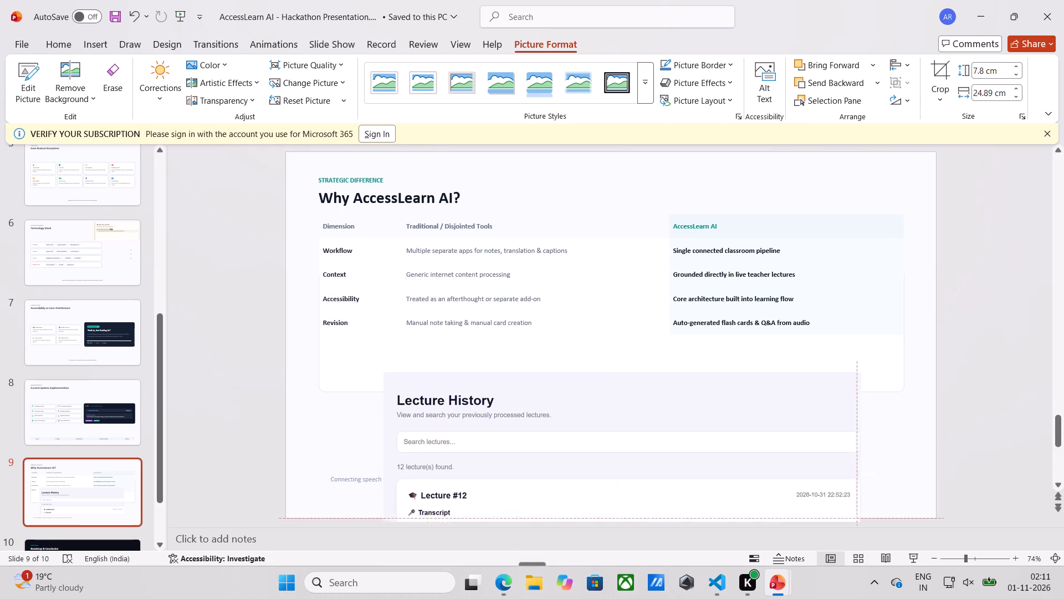
left_click_drag(733, 449, 723, 464)
left_click(755, 285)
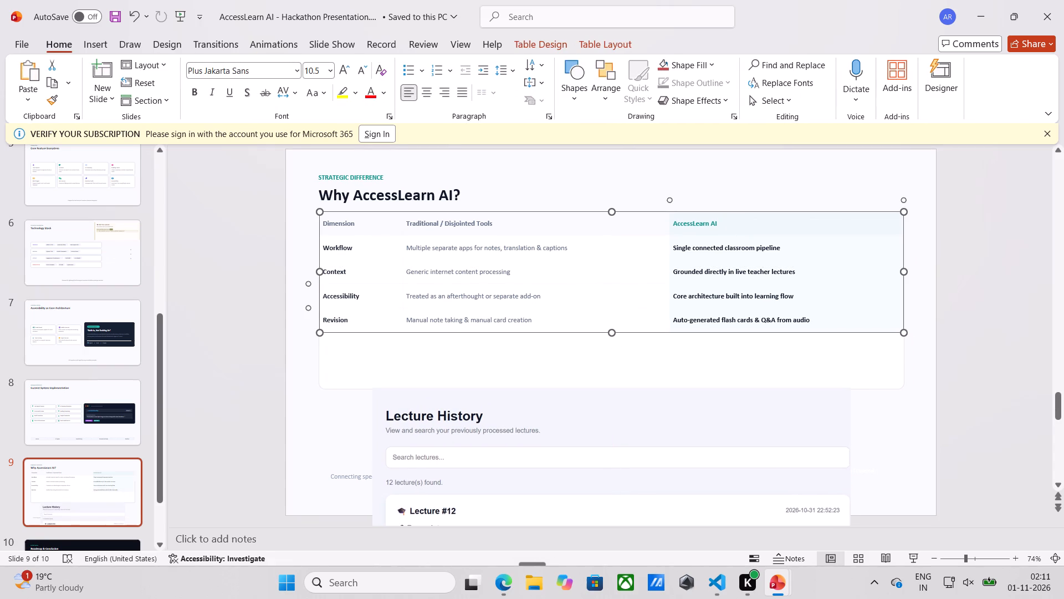
left_click_drag(660, 434, 658, 392)
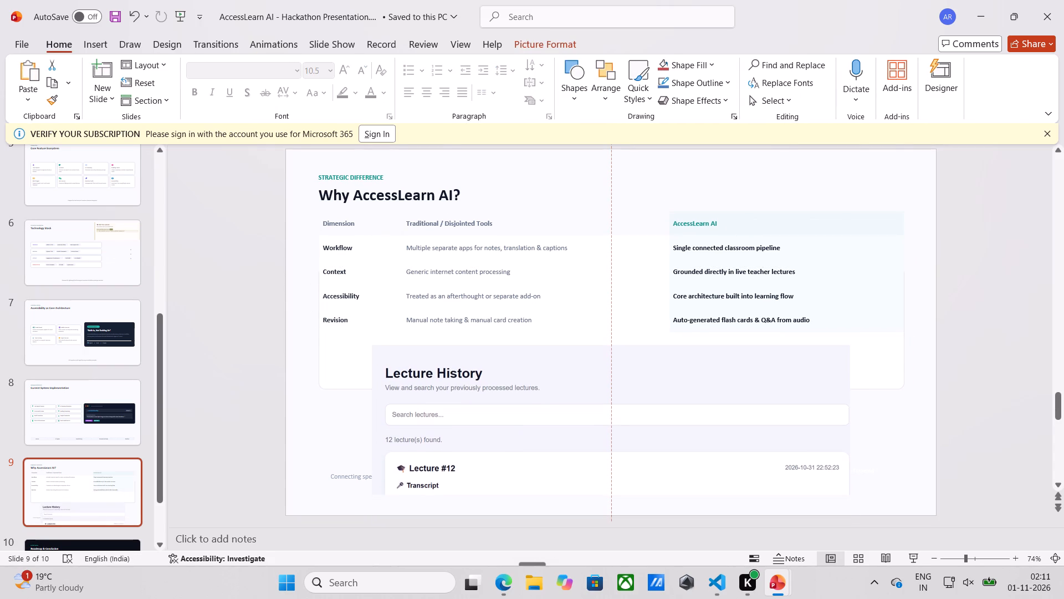
left_click_drag(658, 392, 657, 391)
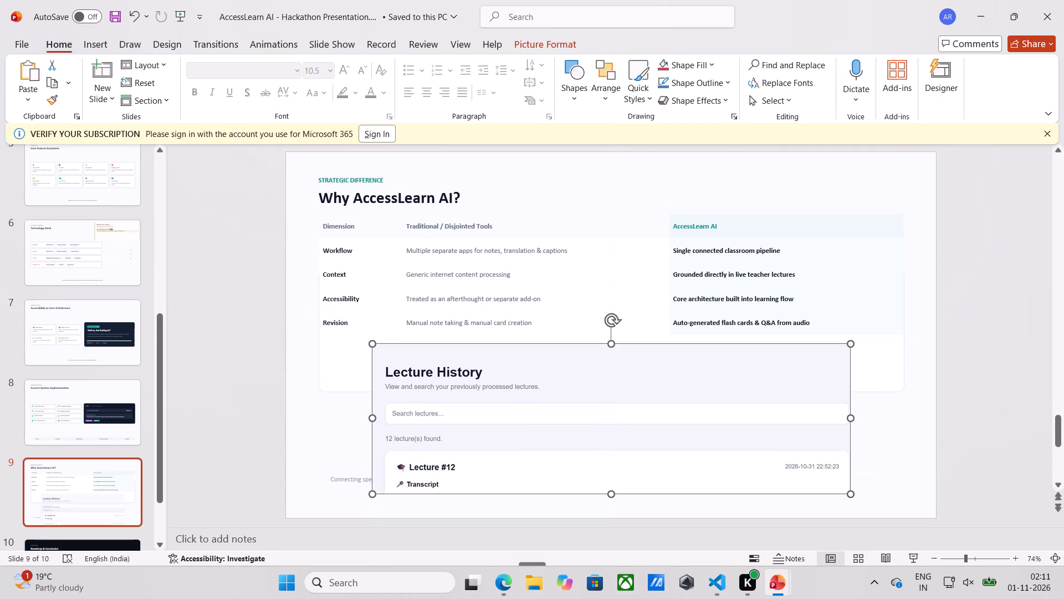
Delete the "Connecting speech capture" caption partly hidden behind the Lecture History screenshot.
left_click(361, 479)
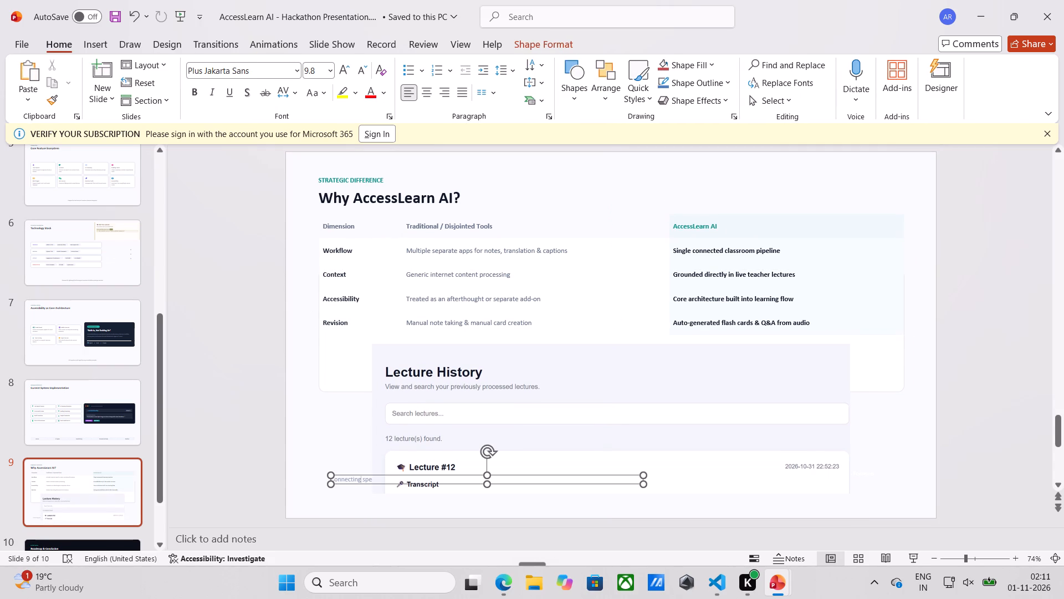
left_click(370, 475)
key("Delete")
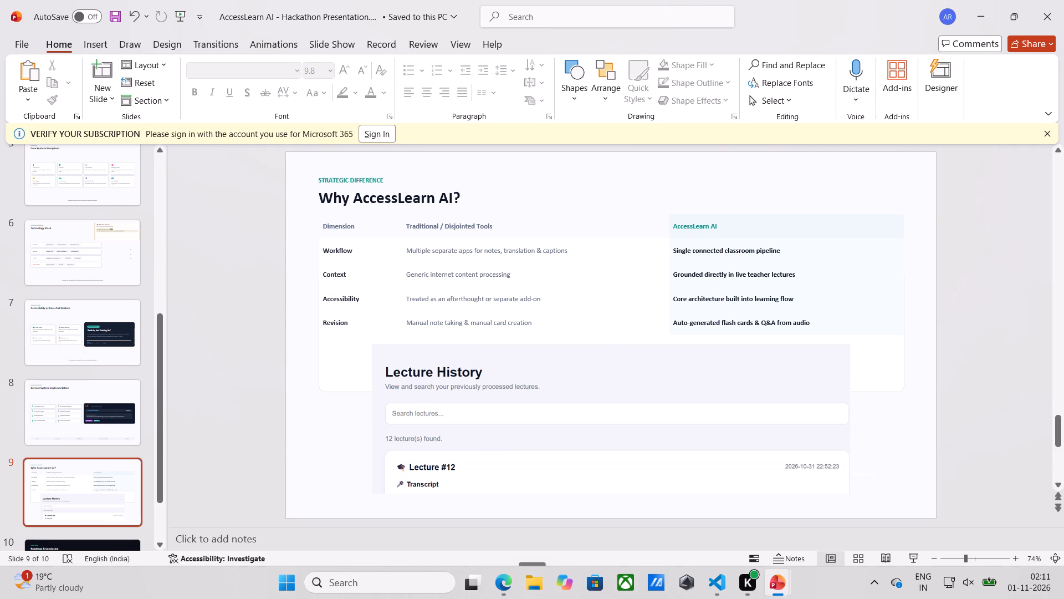
Shorten the white rounded card behind the comparison table so its bottom edge ends just above the Lecture History screenshot.
left_click(336, 382)
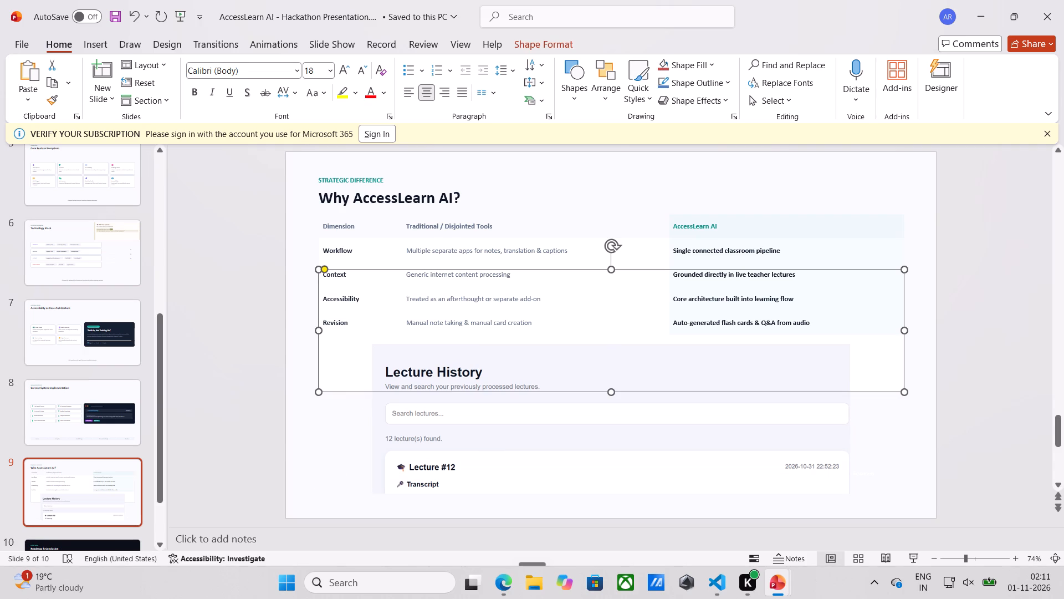
left_click_drag(608, 394, 608, 390)
left_click_drag(608, 390, 608, 341)
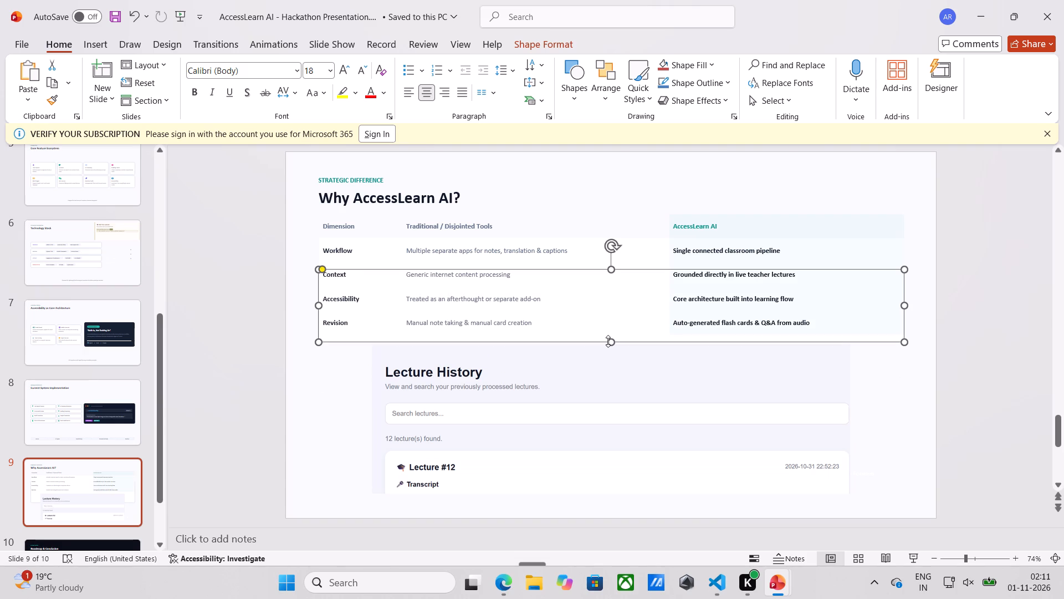
left_click(324, 410)
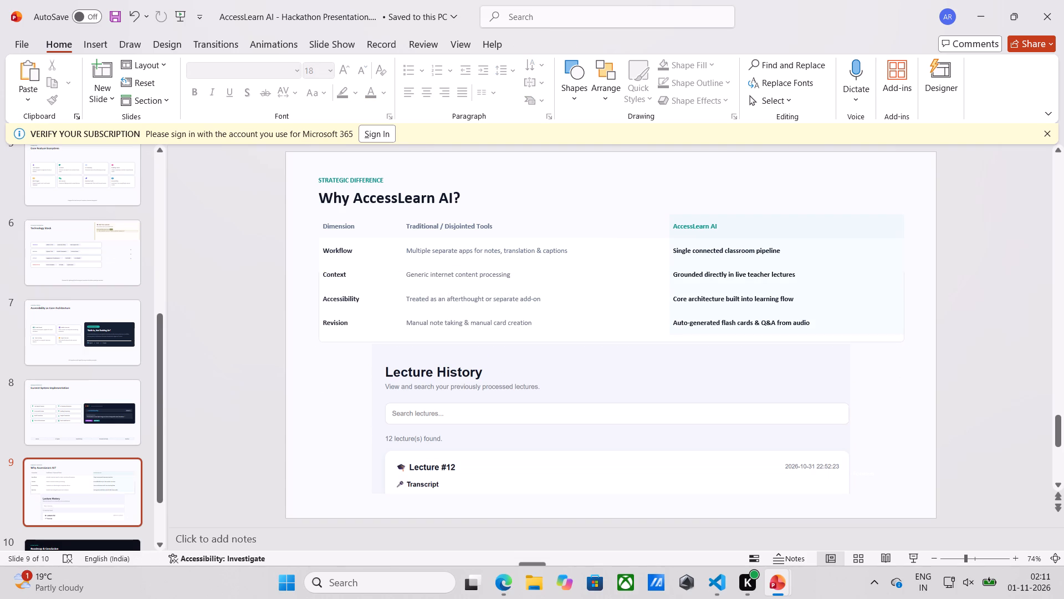
Set all text in the Why AccessLearn AI? comparison table to 14 pt.
left_click(361, 250)
key("ctrl+a")
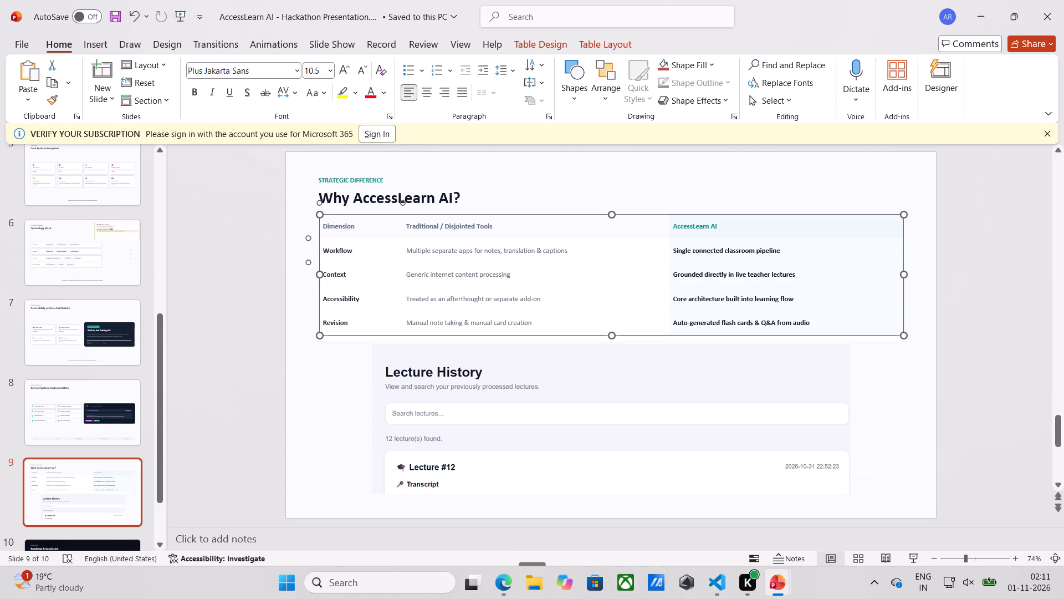
left_click(328, 74)
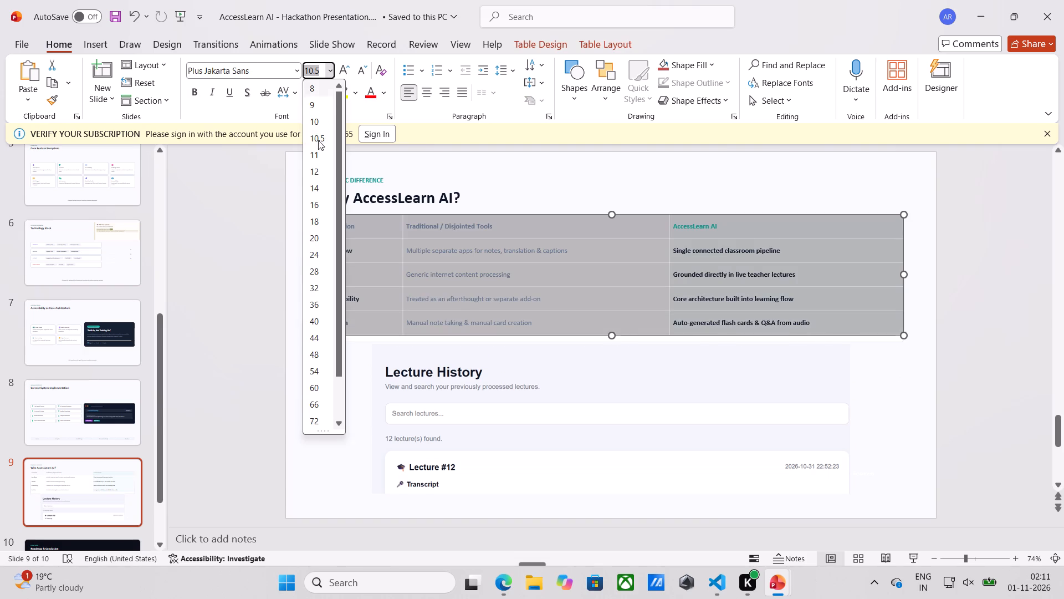
left_click(322, 184)
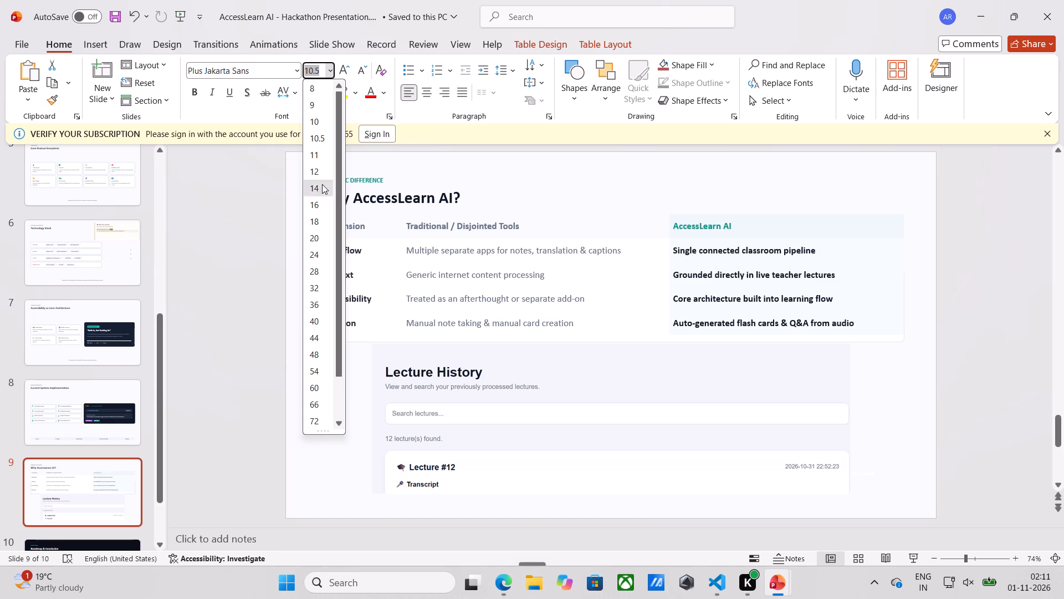
left_click(242, 239)
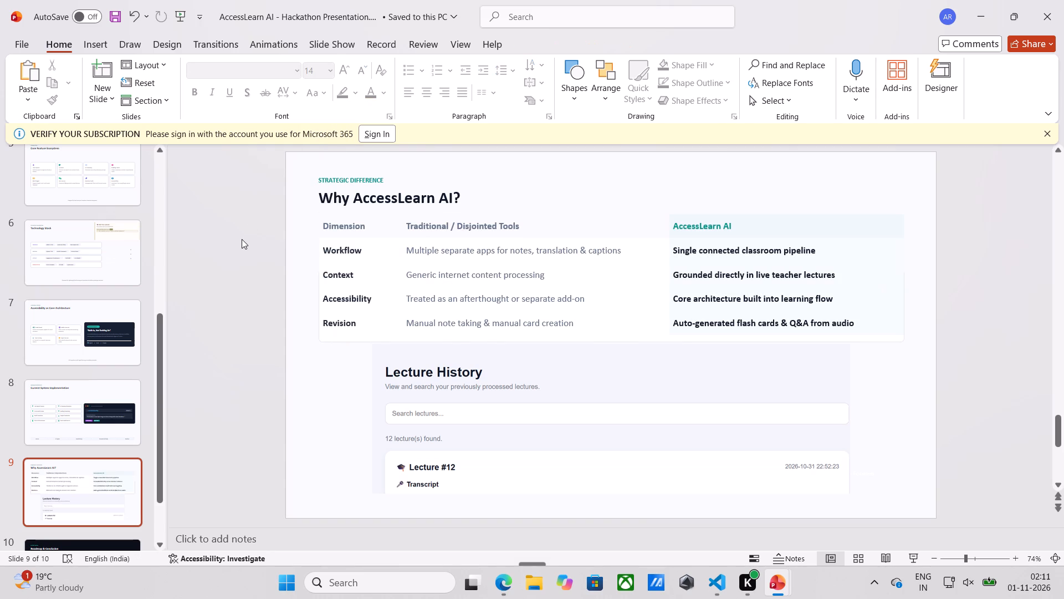
left_click(359, 322)
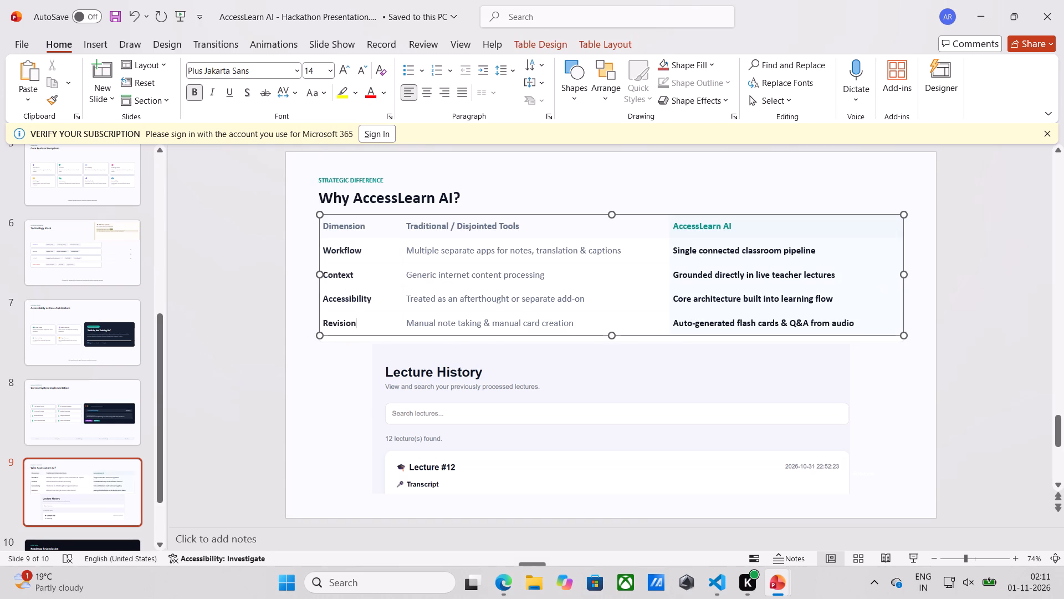
left_click(367, 409)
Review the Current System Implementation and Roadmap & Conclusion slides, checking their cards and dashboard mock-up.
left_click(89, 404)
scroll(89, 404, "down", 1)
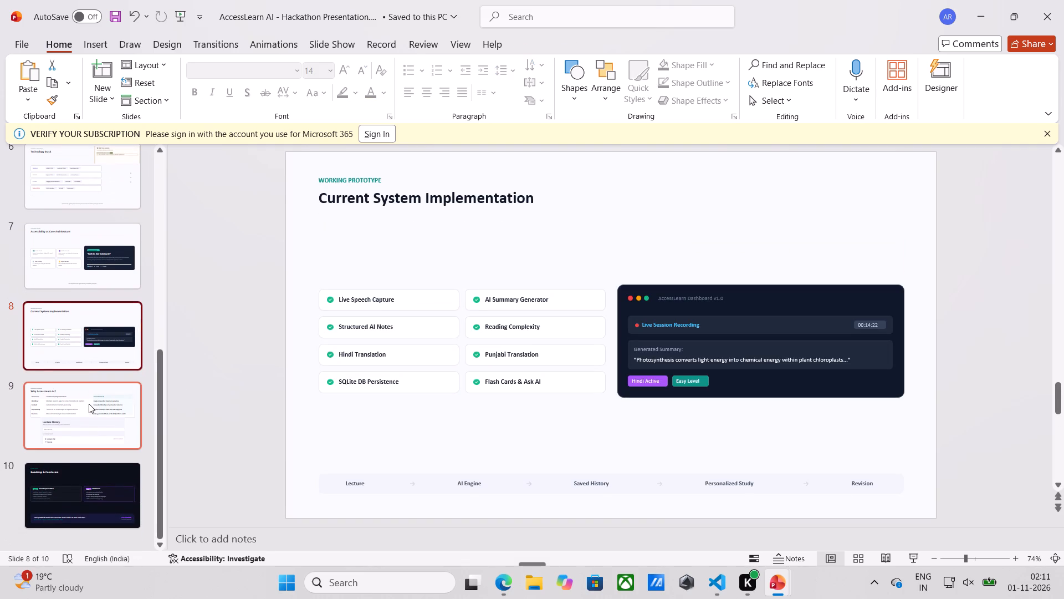
left_click_drag(326, 251, 554, 389)
left_click(542, 334)
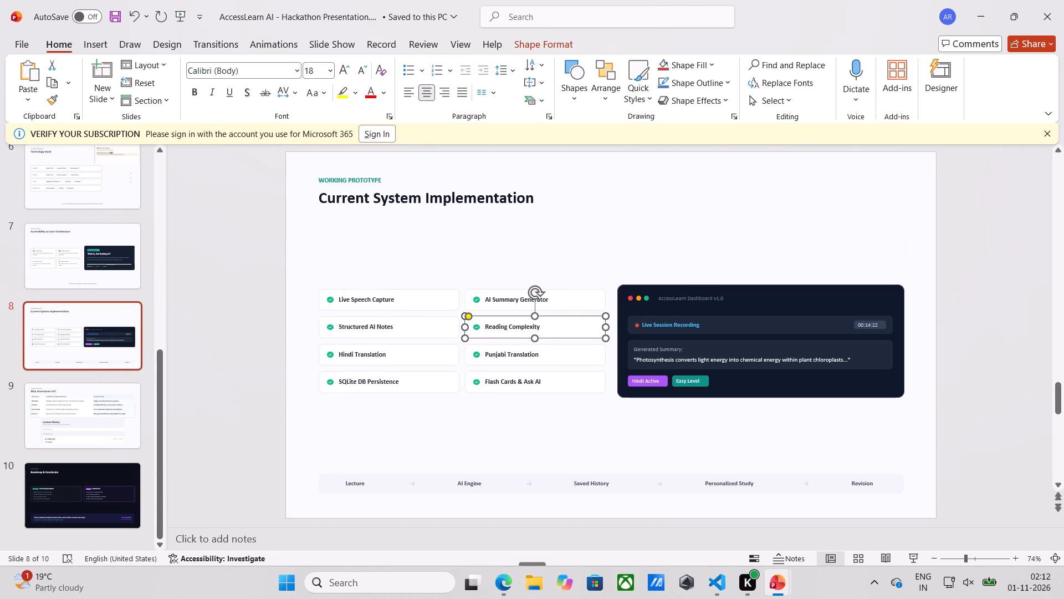
left_click(704, 270)
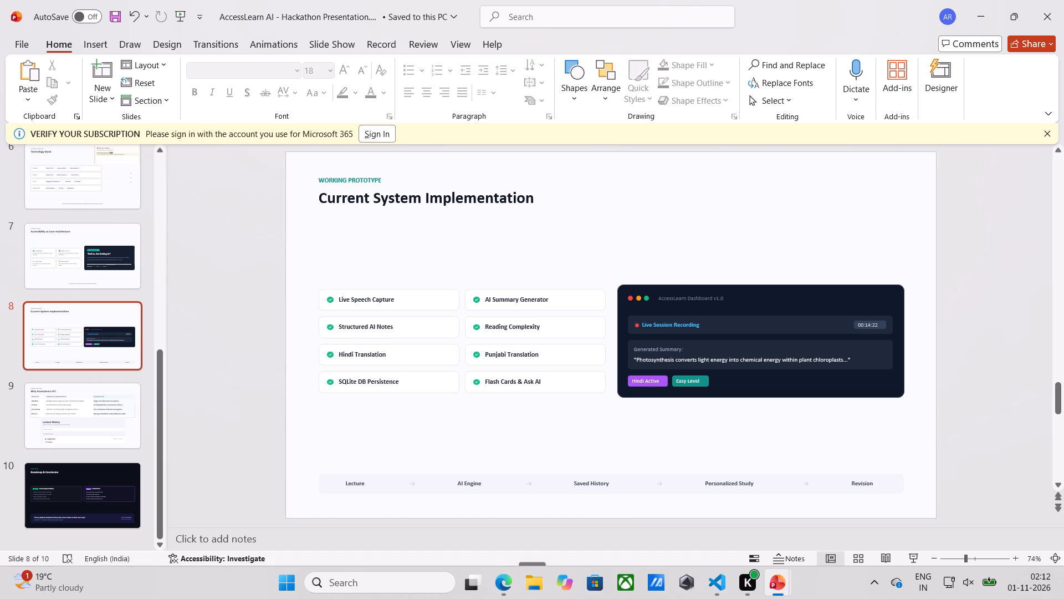
left_click(715, 321)
left_click(95, 398)
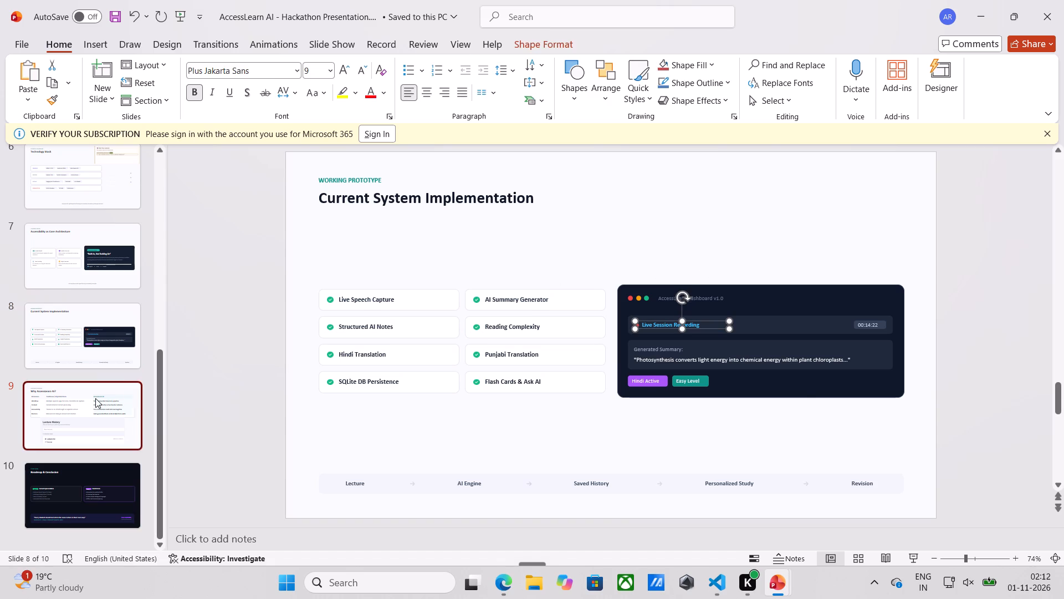
left_click(87, 486)
scroll(87, 486, "down", 1)
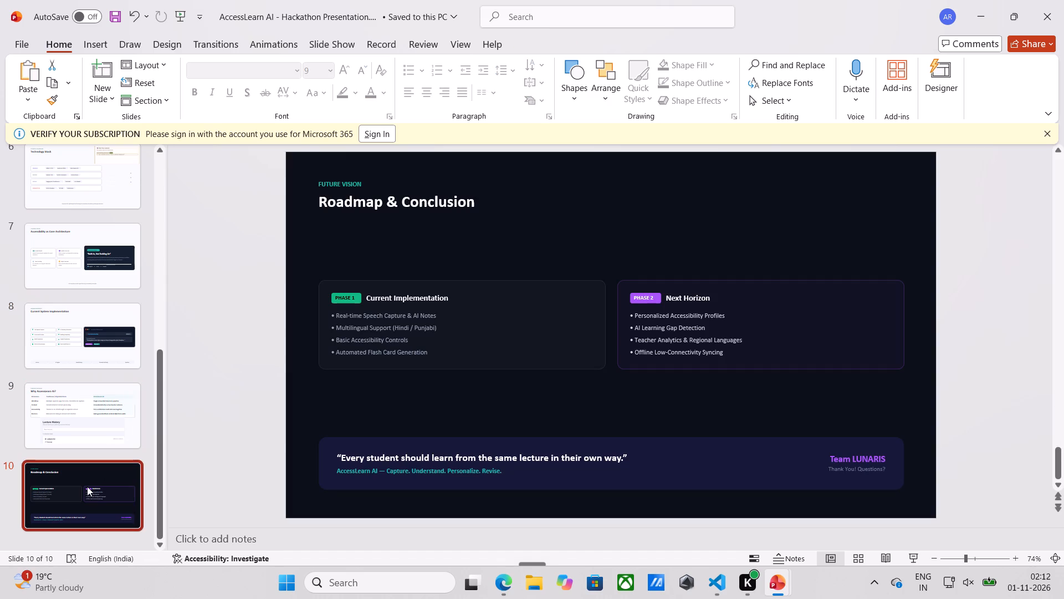
scroll(87, 486, "down", 1)
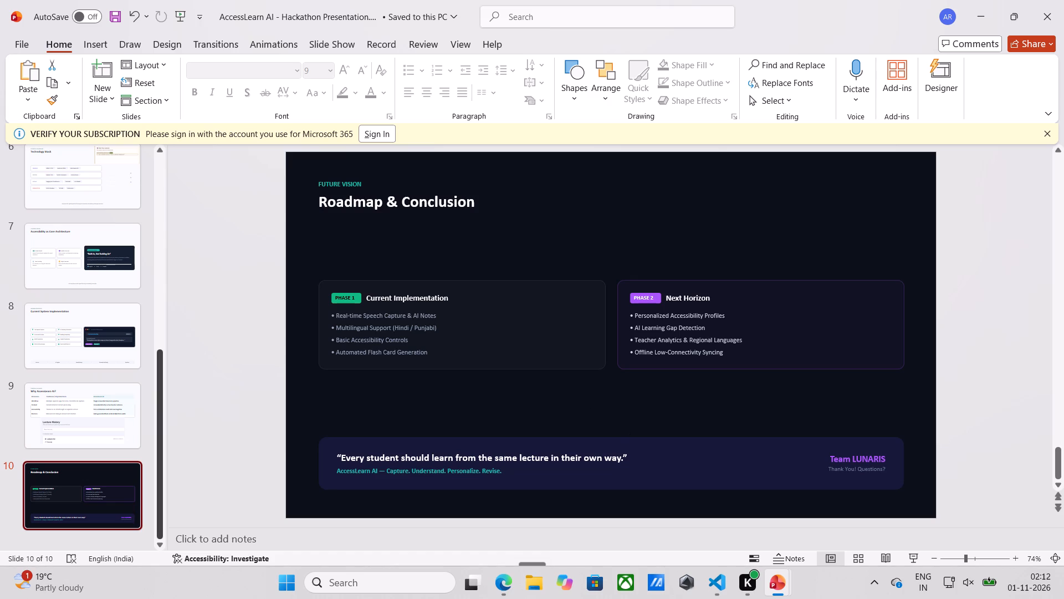
Switch to the browser and look over the AccessLearn app's Lecture History page and its Dashboard page.
left_click(496, 581)
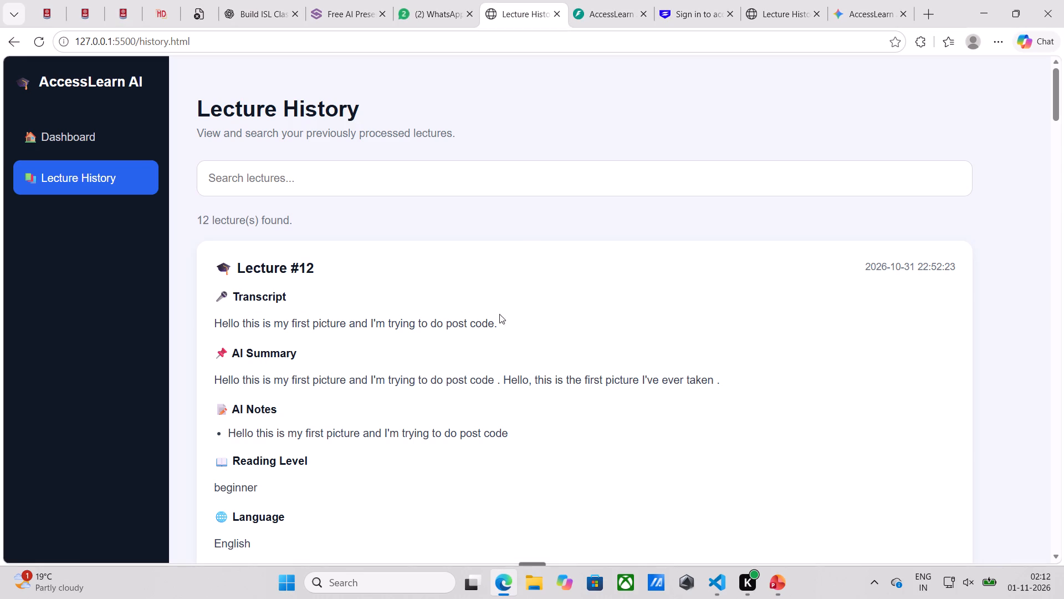
scroll(526, 243, "down", 7)
scroll(526, 243, "up", 9)
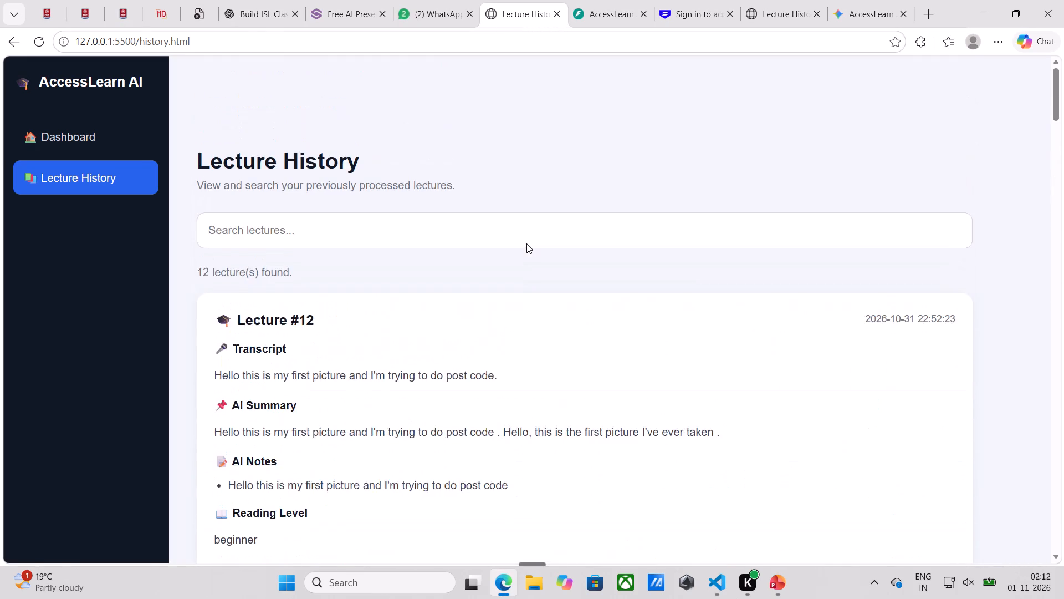
left_click(156, 125)
scroll(423, 211, "down", 2)
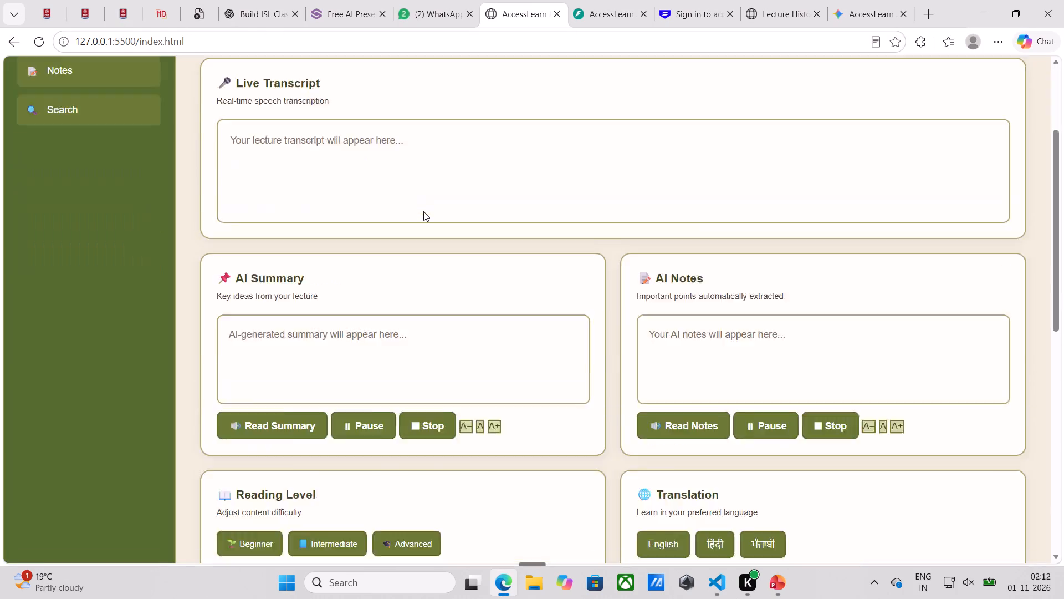
scroll(423, 211, "down", 1)
scroll(423, 211, "up", 8)
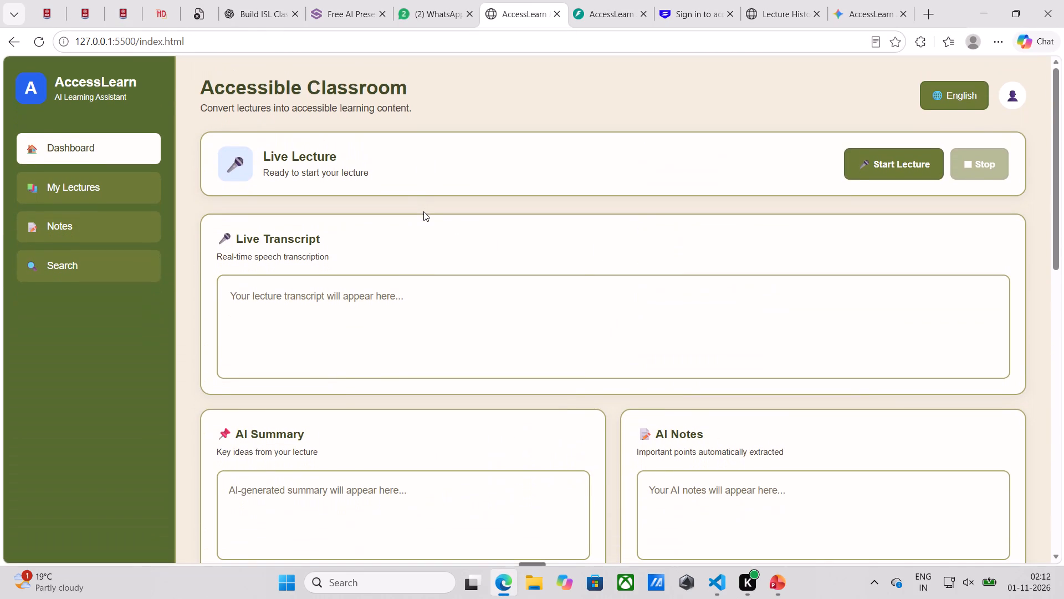